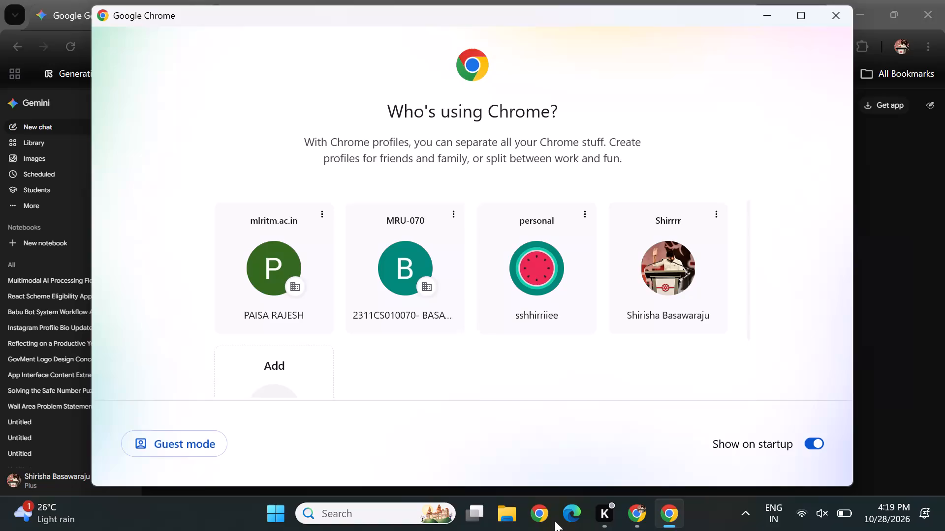
Open the browser with the profile labelled "personal".
left_click(485, 329)
triple_click(513, 312)
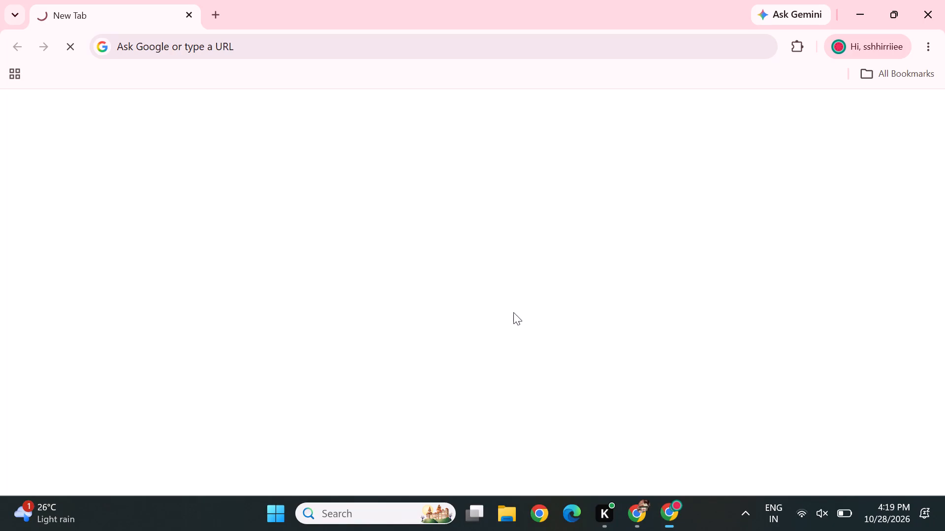
Search Google for "word to pdf" in a new tab.
left_click(217, 17)
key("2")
key("Left")
key("Delete")
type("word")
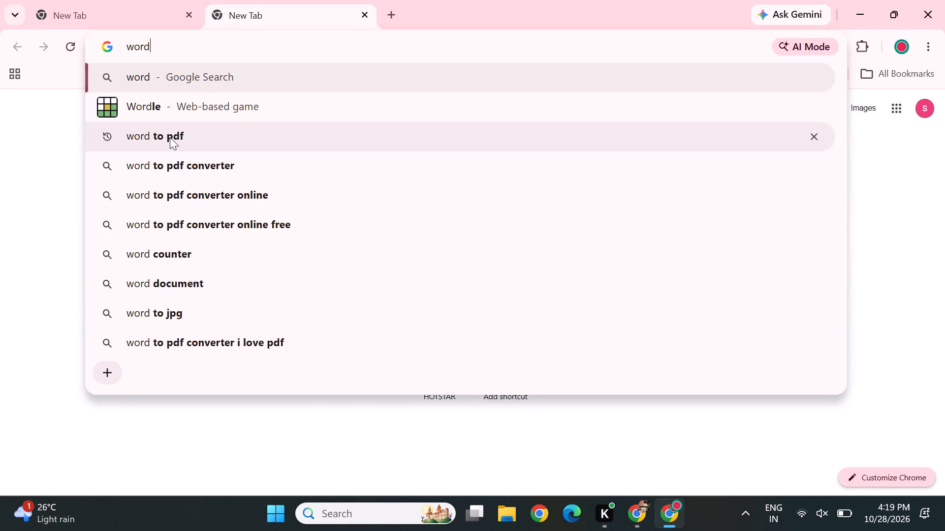
left_click(170, 137)
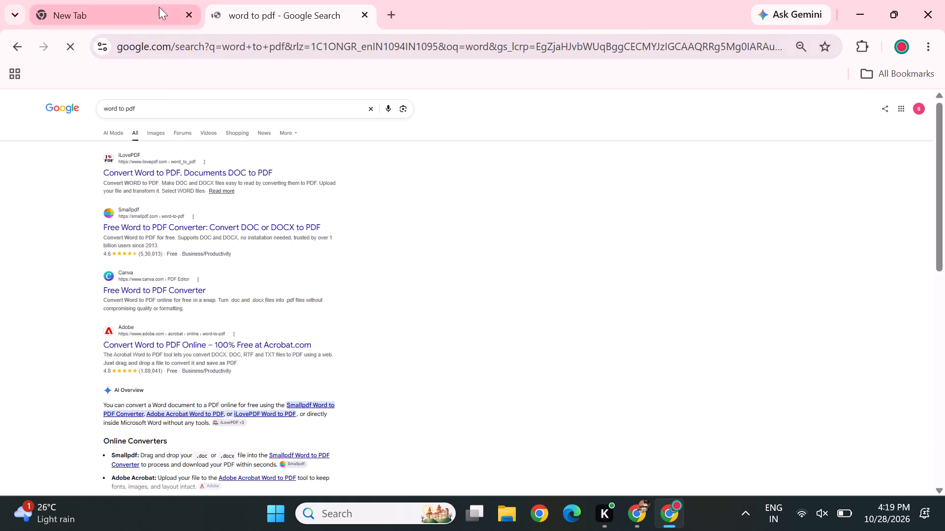
Return to the empty first tab and go to web.whatsapp.com.
left_click(159, 7)
left_click(208, 49)
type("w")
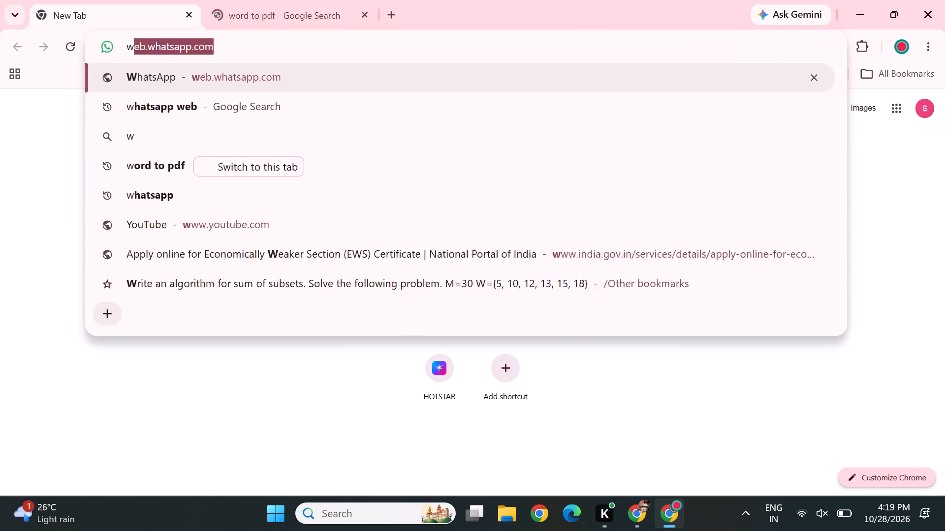
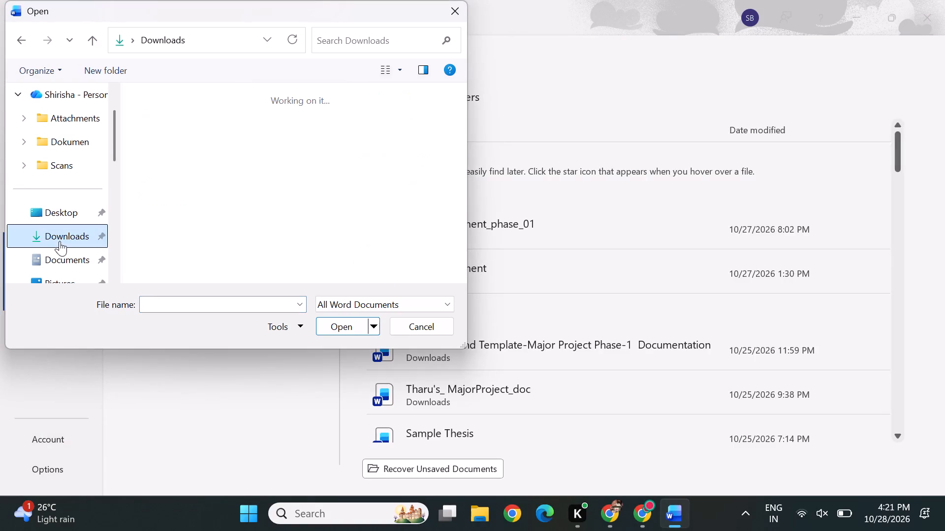
Open the document major_document_phase_01 (1)(1) from the Downloads folder.
scroll(203, 218, "down", 20)
scroll(203, 218, "down", 20)
scroll(203, 218, "down", 16)
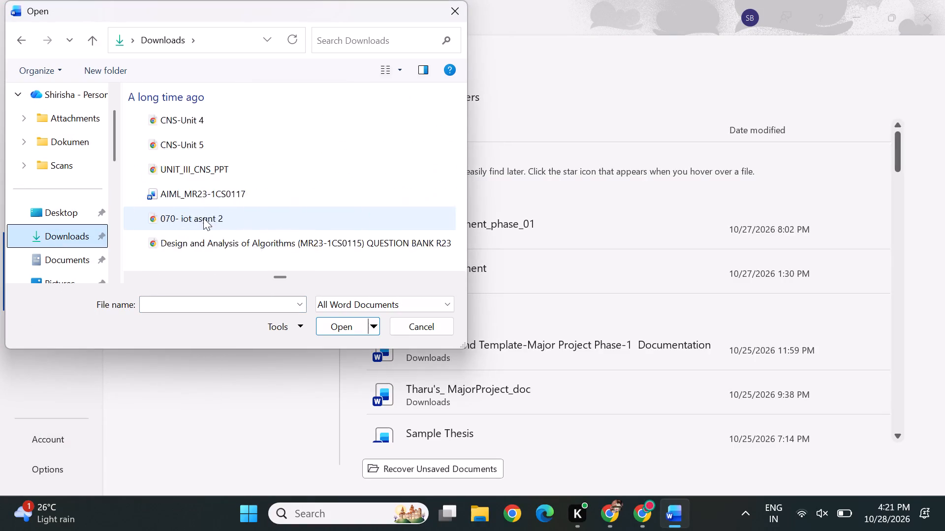
scroll(203, 218, "down", 20)
scroll(203, 218, "down", 20)
scroll(203, 218, "down", 20)
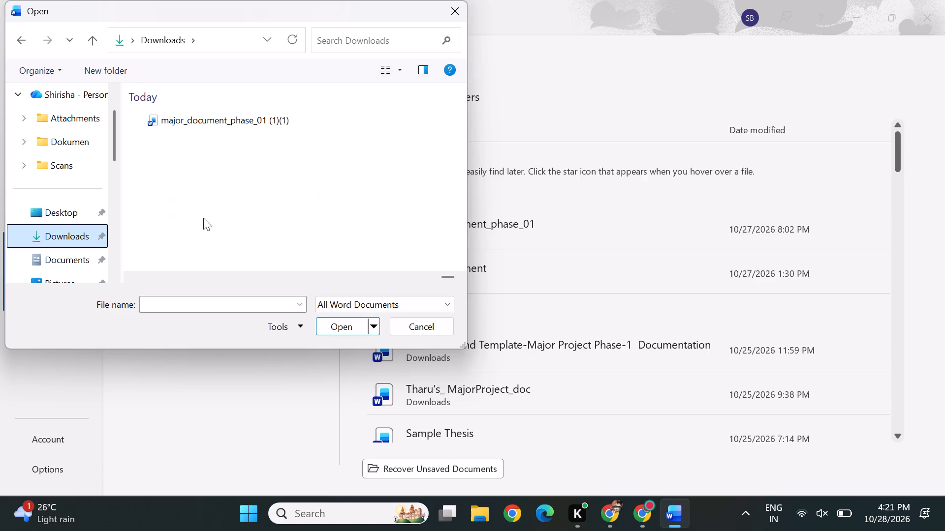
left_click(249, 118)
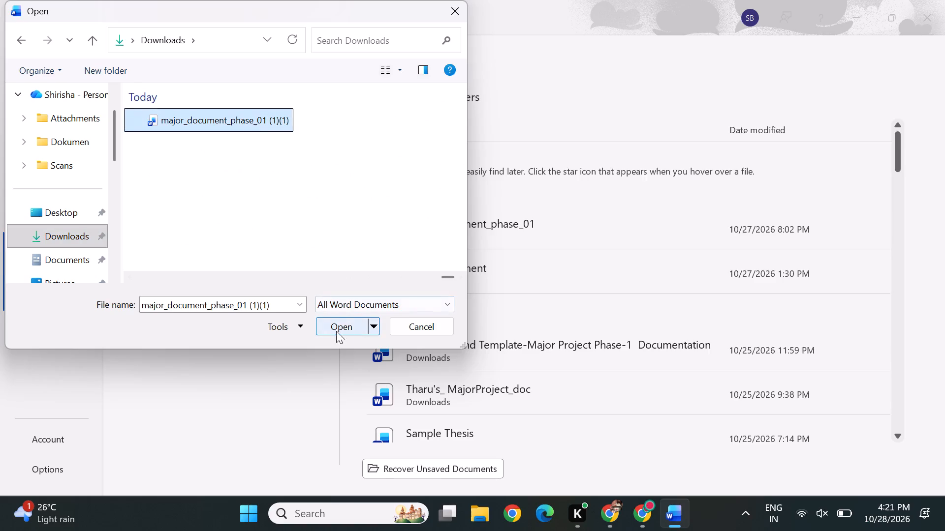
left_click(329, 328)
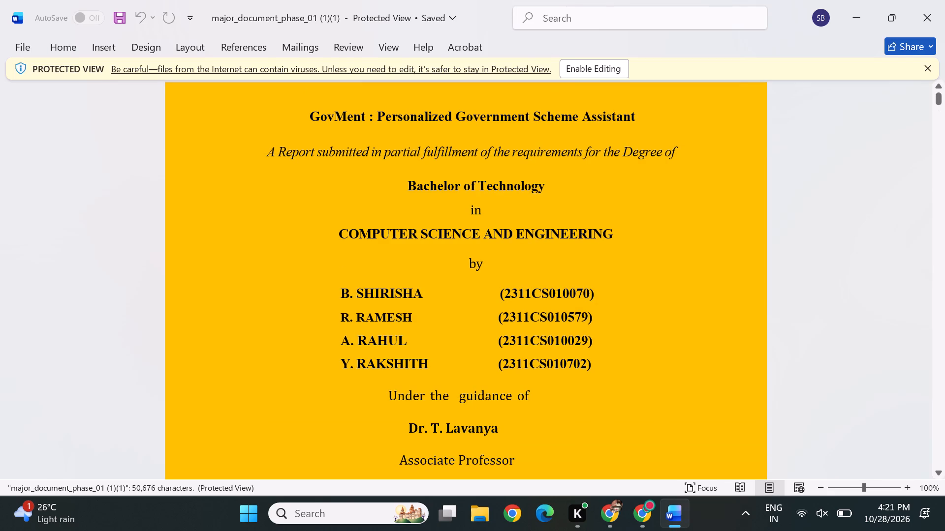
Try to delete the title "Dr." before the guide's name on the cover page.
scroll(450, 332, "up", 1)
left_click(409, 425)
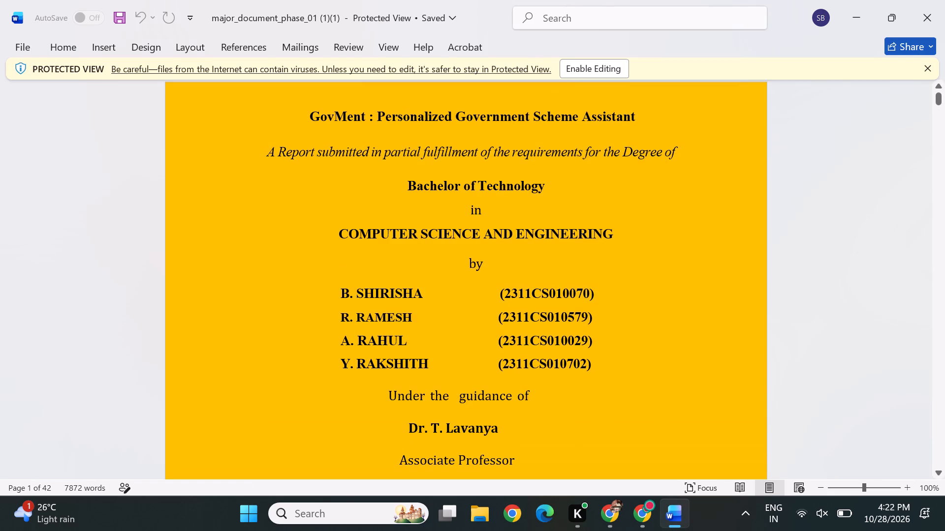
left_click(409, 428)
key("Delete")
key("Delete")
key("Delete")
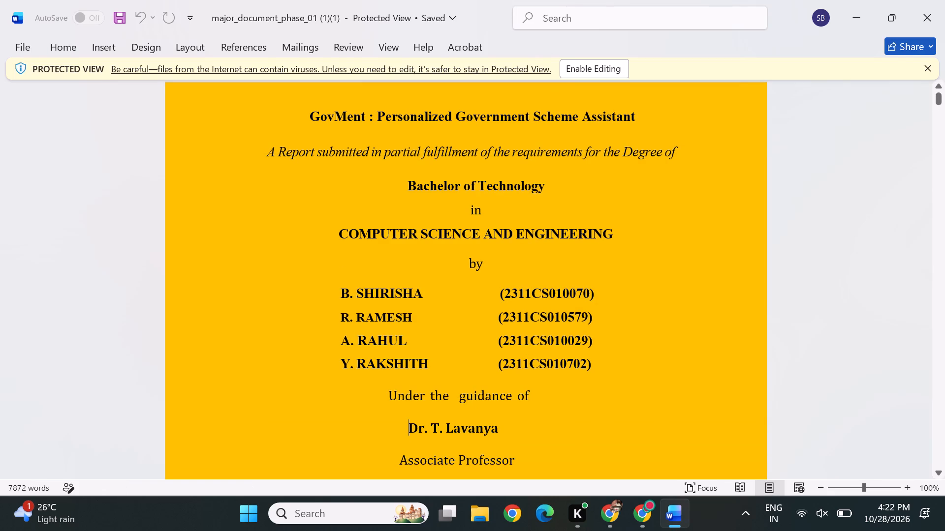
Enable editing for the document opened in Protected View.
left_click(586, 69)
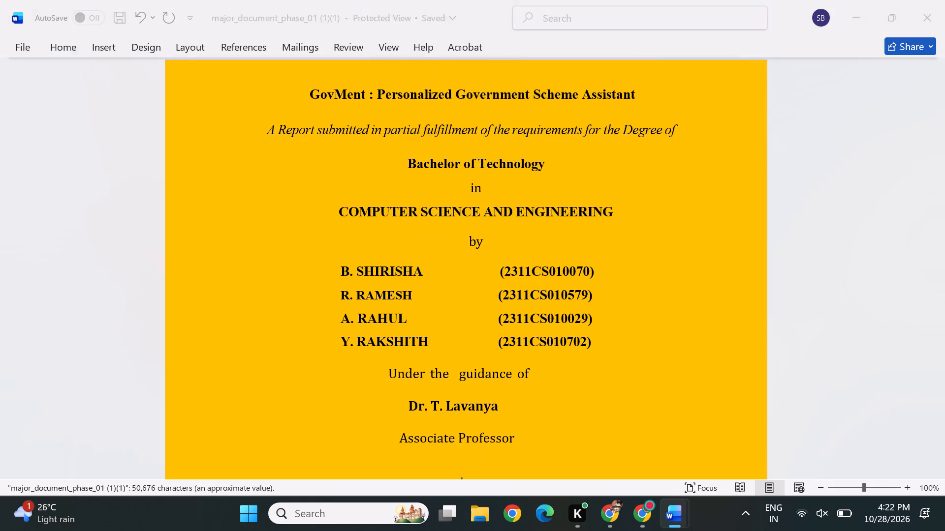
left_click(586, 69)
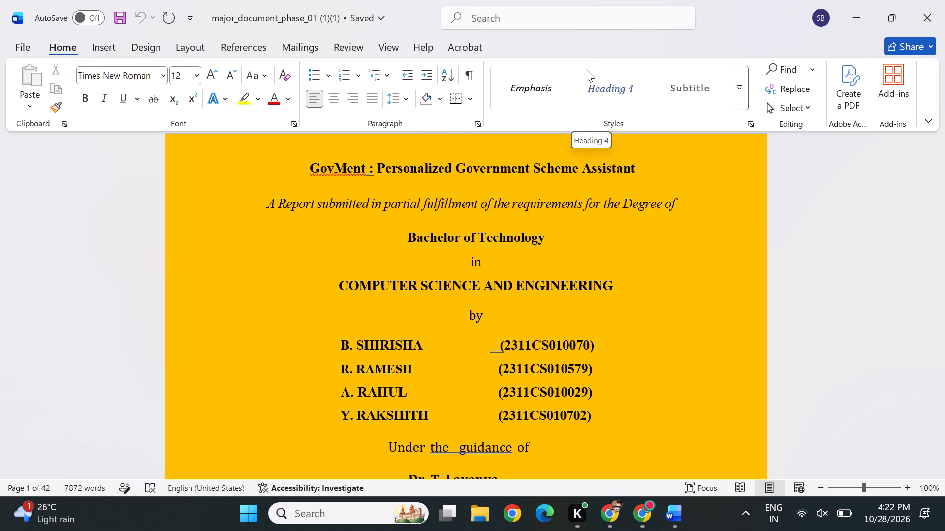
Replace the guide's title "Dr" with "Mrs" on the cover page.
scroll(416, 329, "down", 1)
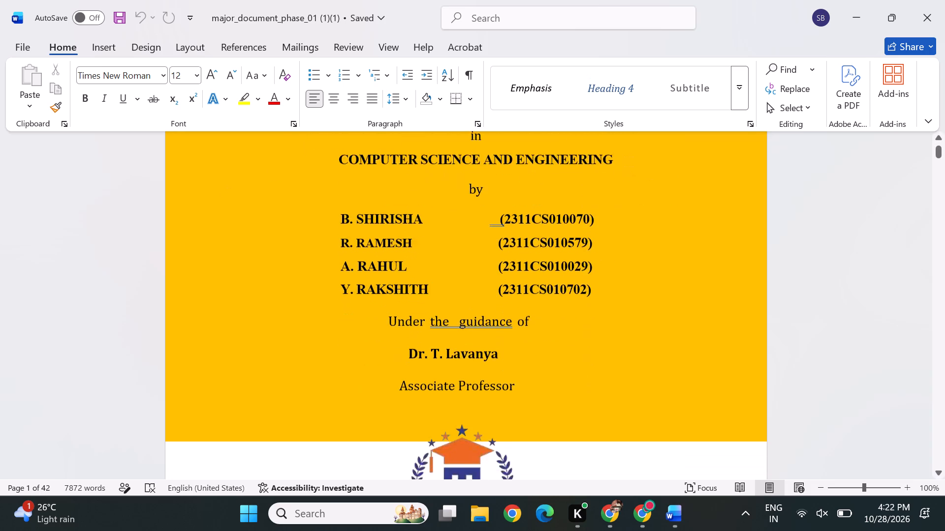
left_click(409, 269)
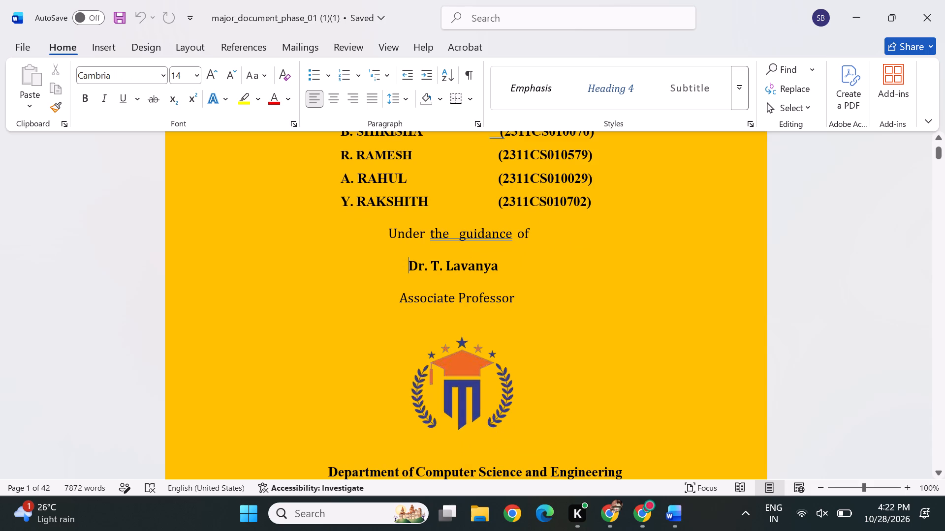
key("Delete")
key("Delete")
type("Mrs")
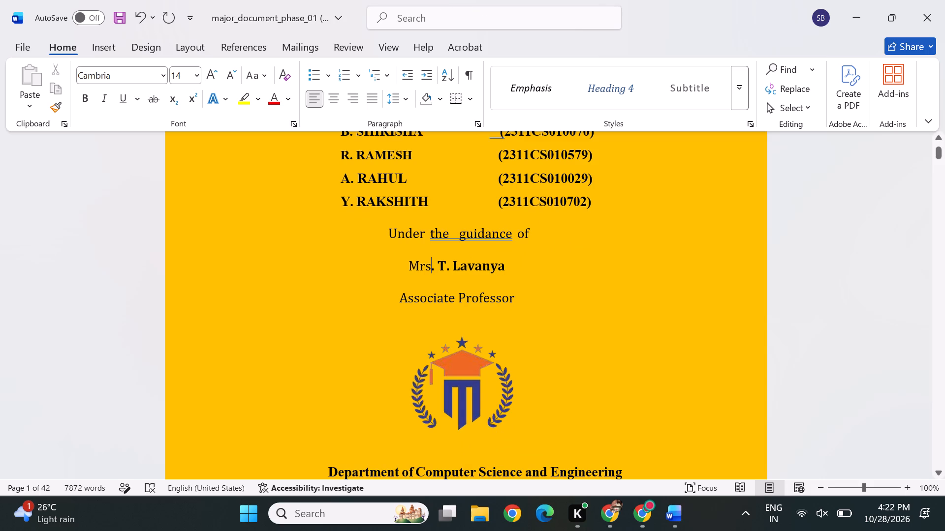
Change the guide's designation on the cover page to "Assistant Professor".
left_click_drag(455, 299, 428, 300)
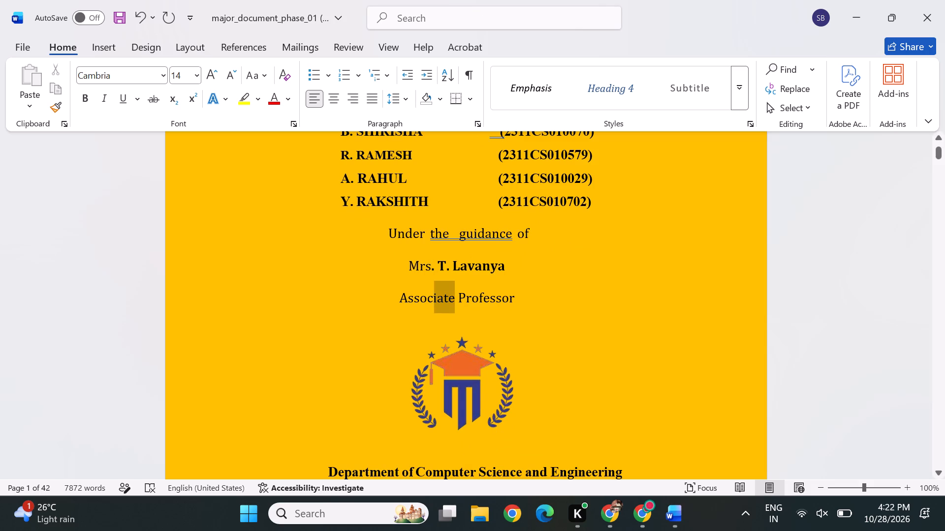
left_click_drag(428, 300, 420, 300)
type("istant")
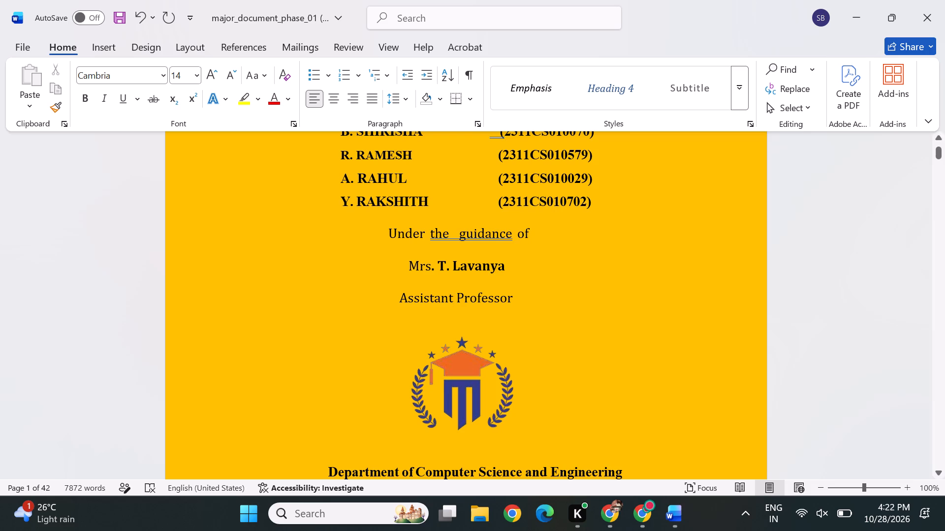
Make the whole guide name line on the cover page bold, including the title "Mrs.".
left_click_drag(409, 268, 526, 272)
left_click(535, 253)
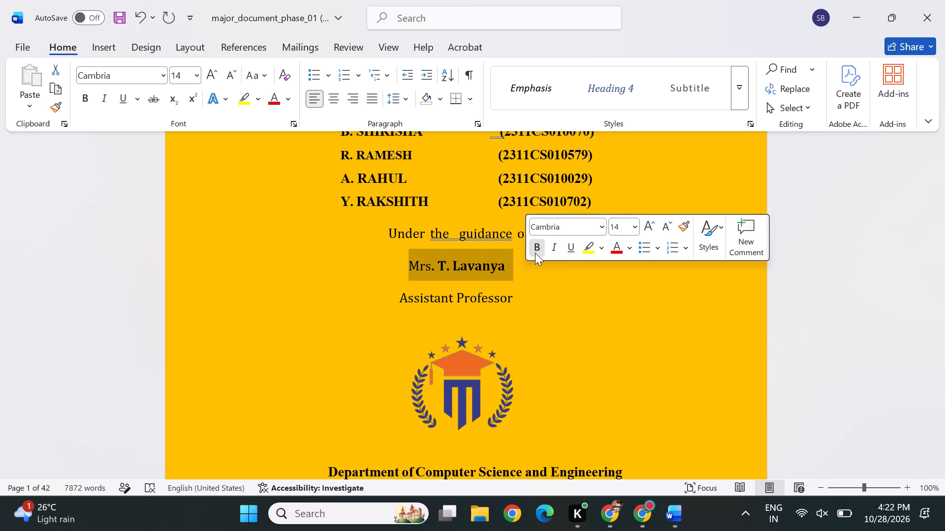
left_click(548, 316)
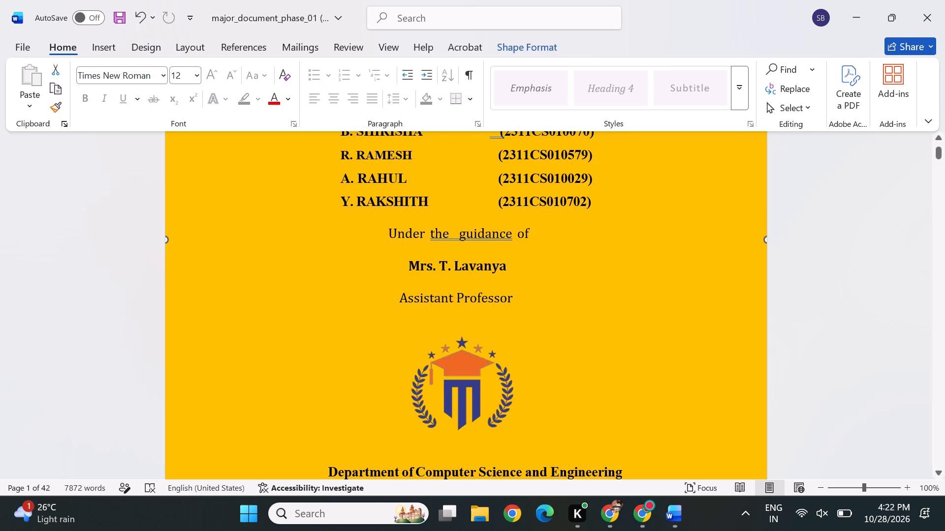
Change the year at the bottom of the cover page to 2026.
scroll(544, 339, "down", 1)
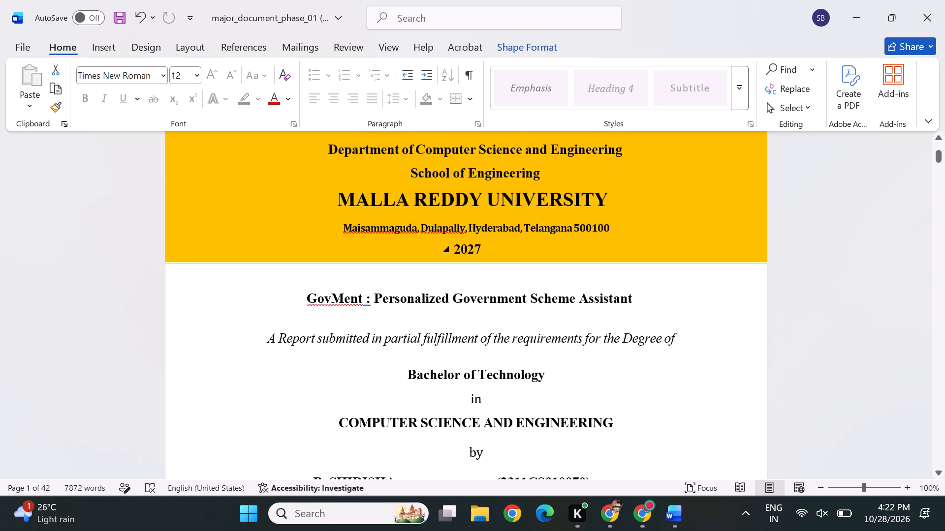
scroll(638, 215, "up", 1)
scroll(597, 220, "up", 1)
scroll(536, 249, "up", 1)
scroll(476, 216, "up", 1)
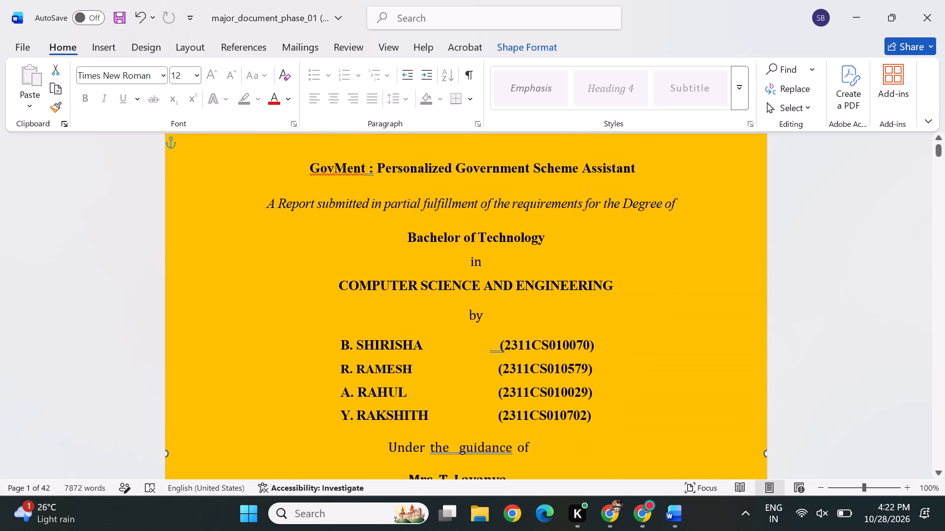
scroll(476, 216, "up", 1)
scroll(522, 372, "down", 2)
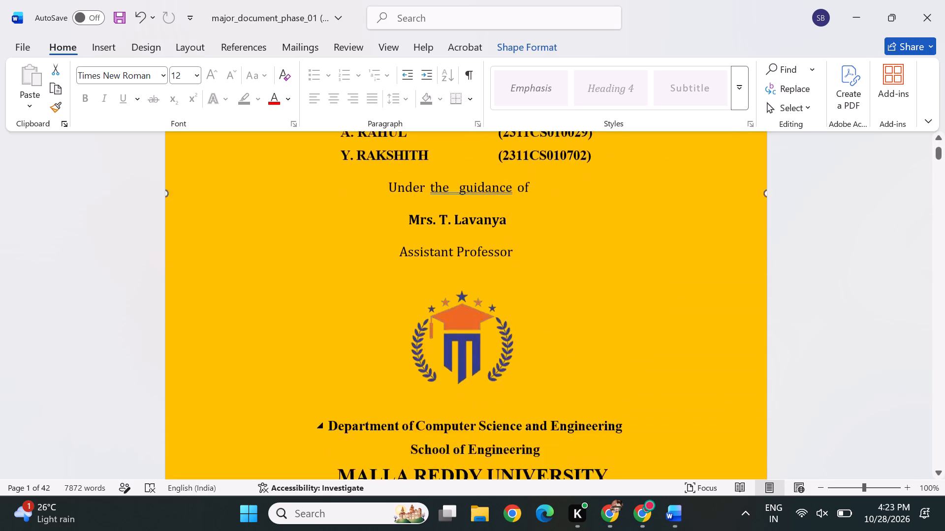
scroll(564, 308, "down", 1)
left_click(476, 374)
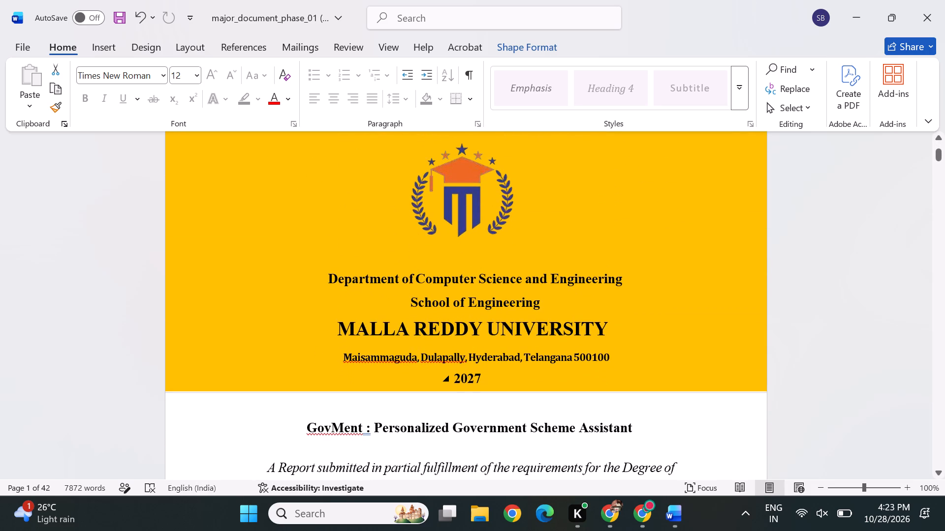
key("Home")
key("Right")
key("Right")
key("Right")
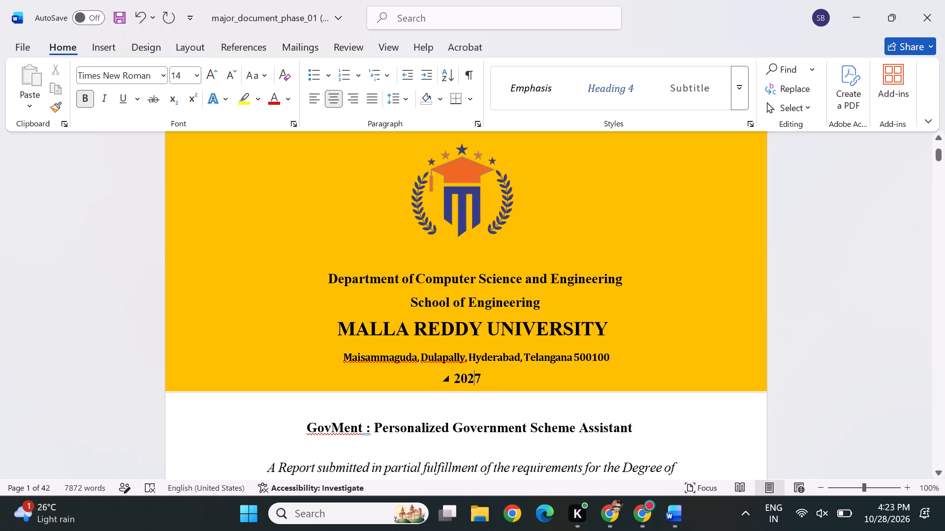
key("Delete")
key("6")
key("Return")
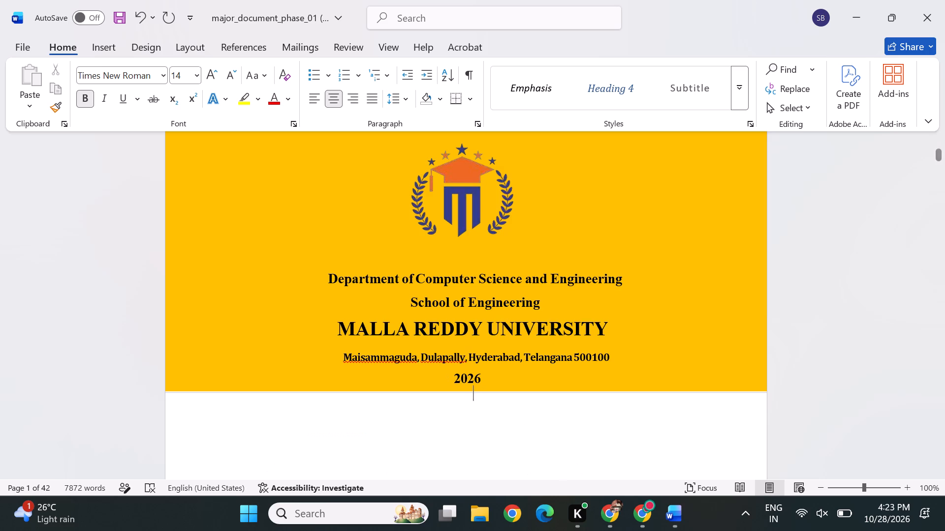
key("ctrl+z")
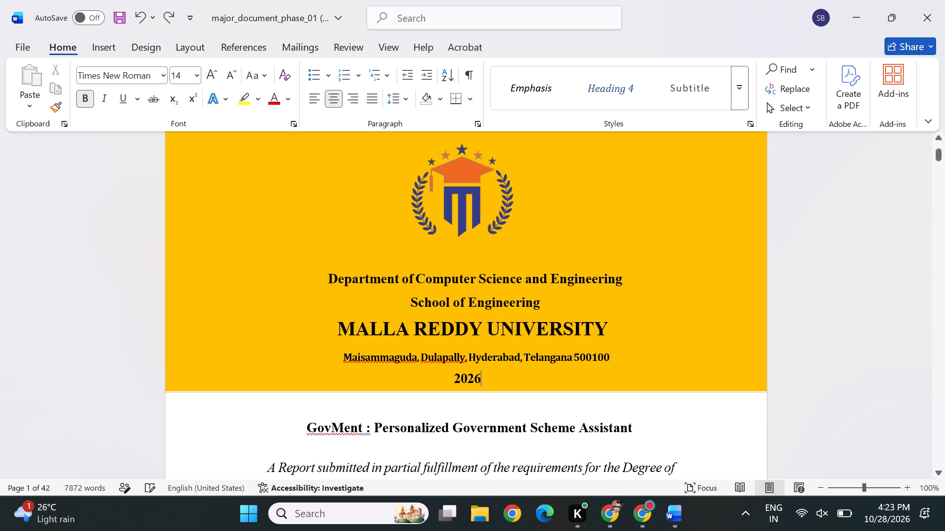
Compare the details on the inner title page with those on the cover page.
scroll(530, 364, "down", 2)
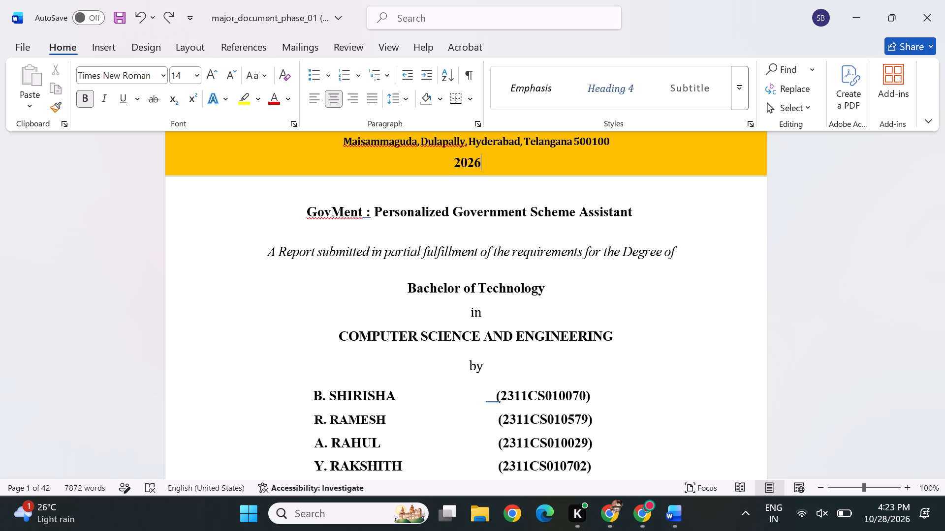
scroll(605, 389, "down", 1)
left_click(605, 389)
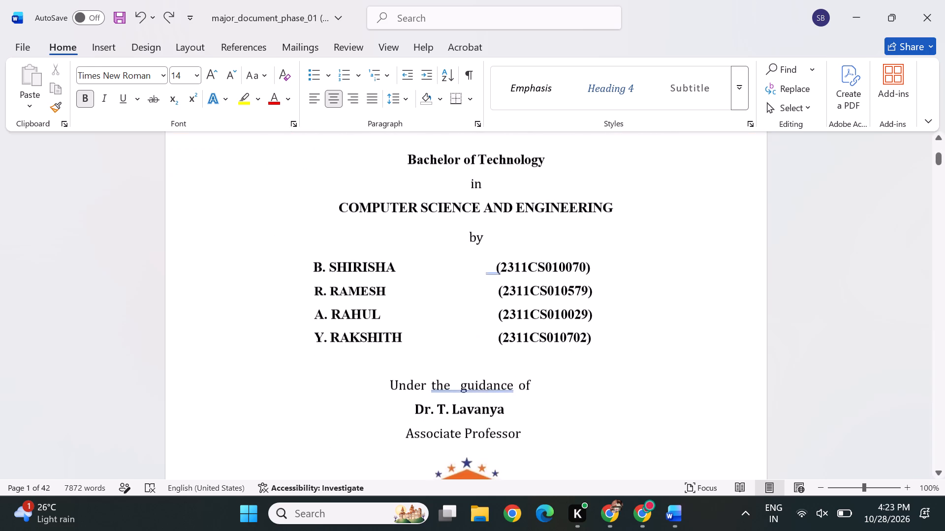
scroll(605, 389, "up", 1)
scroll(511, 324, "up", 2)
scroll(459, 311, "up", 1)
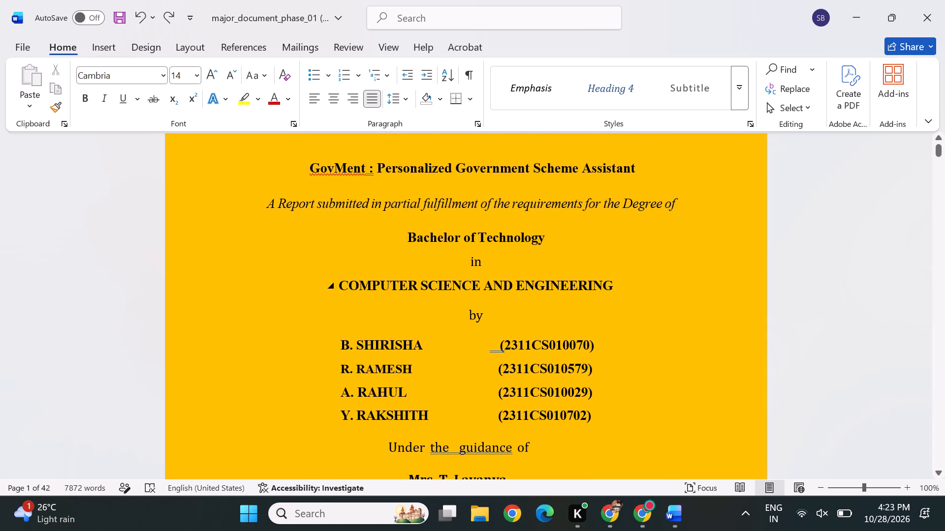
scroll(401, 196, "up", 1)
Remove the extra space between "the" and "guidance" in the guidance line on the cover page.
scroll(478, 302, "down", 1)
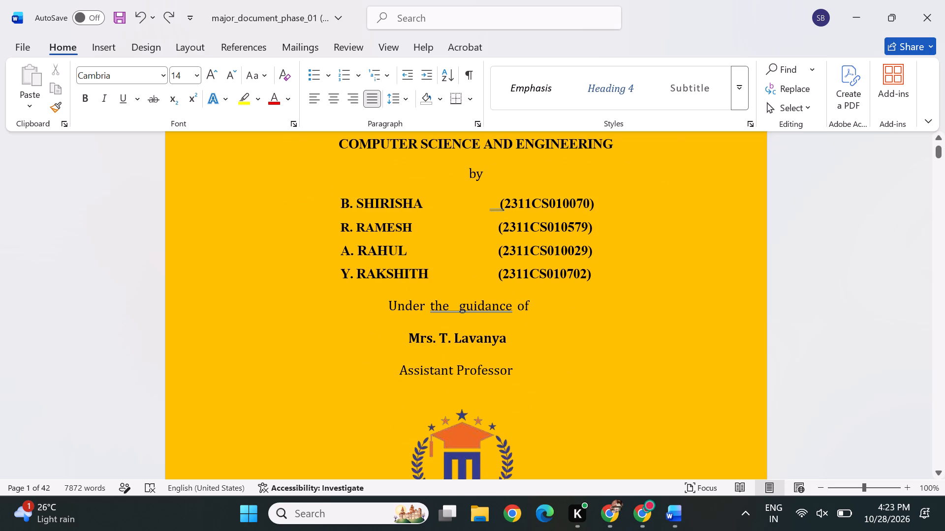
scroll(597, 369, "down", 1)
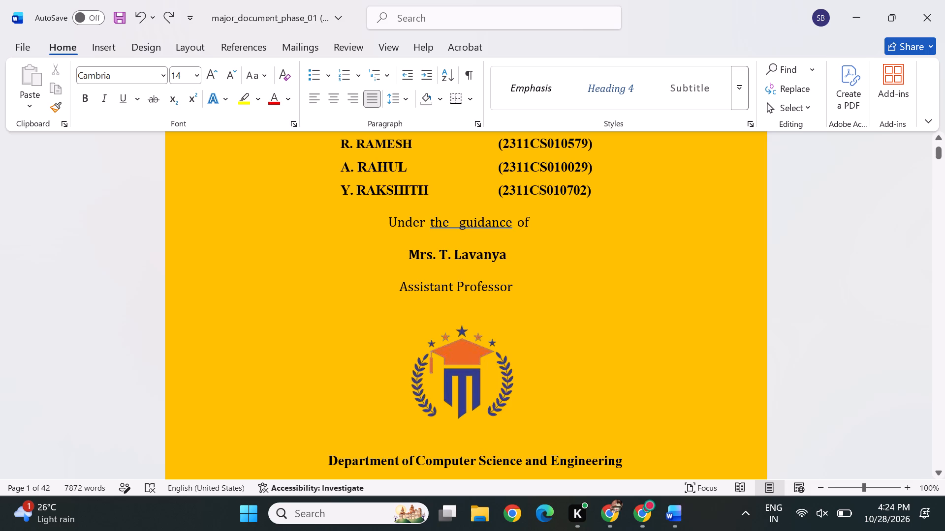
left_click(448, 226)
key("Delete")
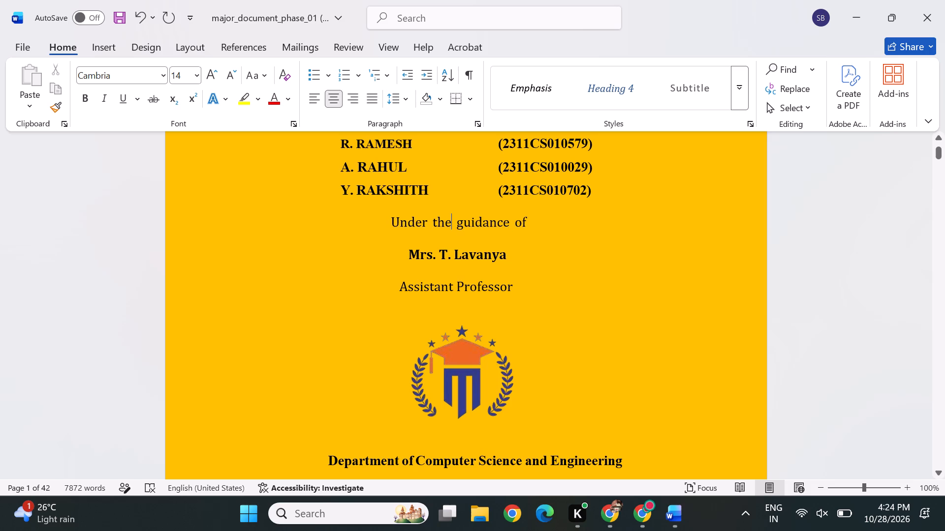
Change the year at the bottom of the inner title page to 2026.
scroll(556, 348, "down", 1)
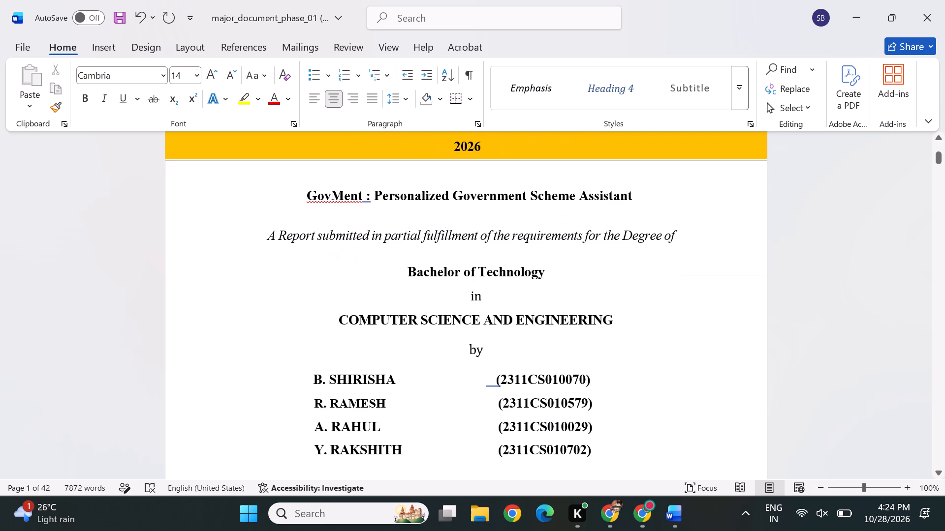
scroll(596, 359, "down", 1)
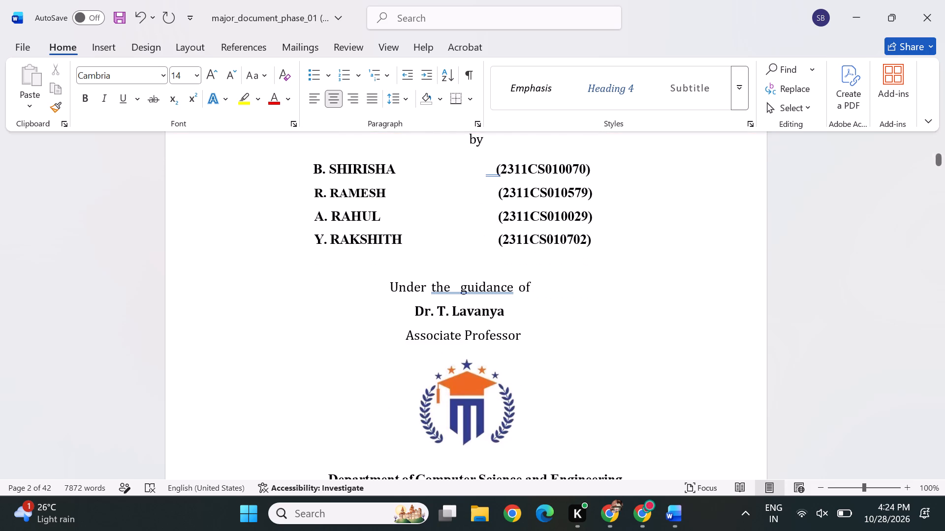
scroll(596, 359, "down", 2)
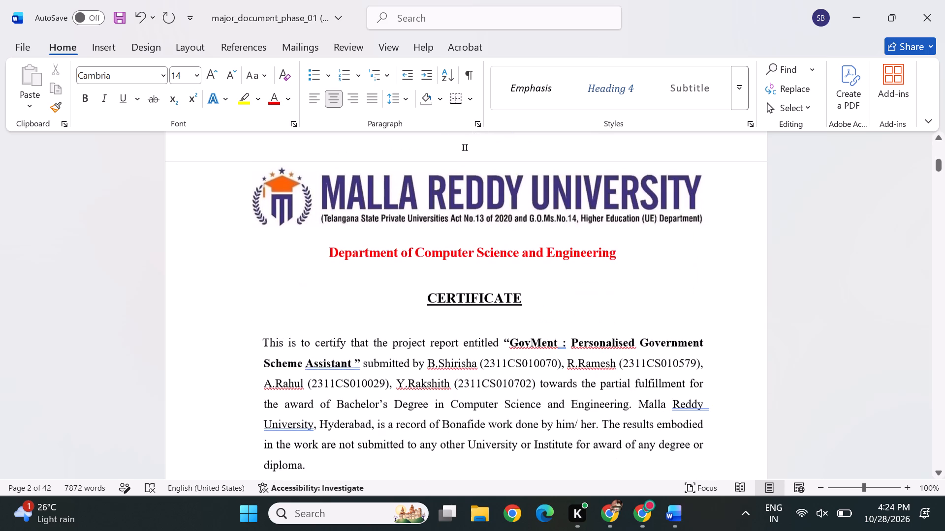
scroll(582, 415, "down", 2)
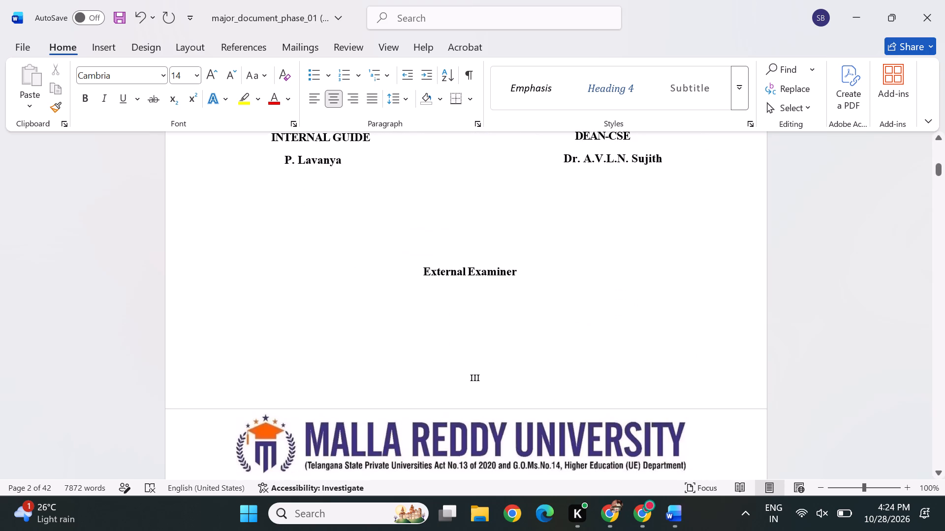
scroll(512, 390, "up", 4)
scroll(471, 358, "down", 2)
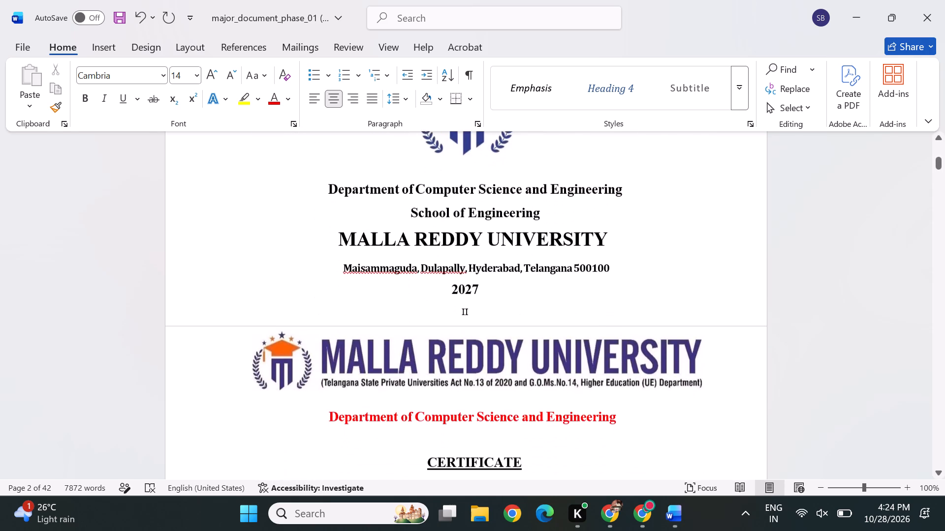
left_click(473, 289)
key("Delete")
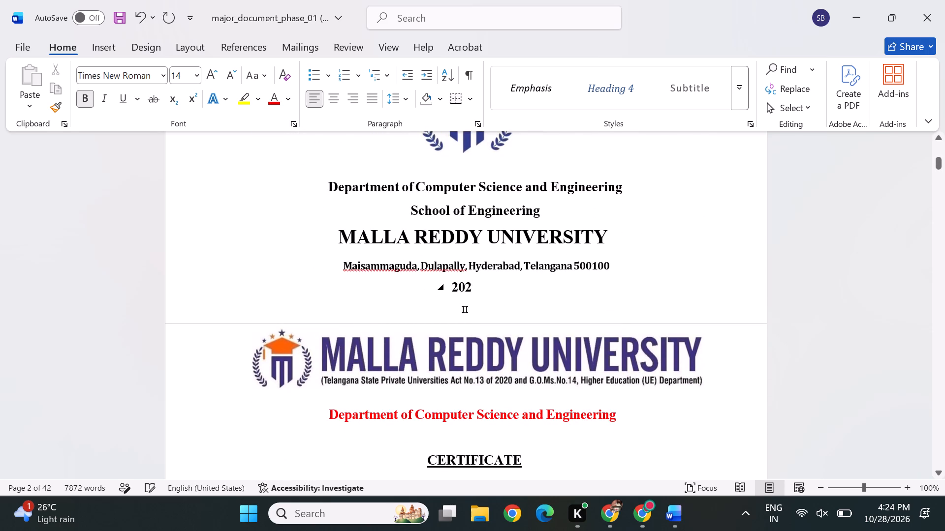
key("6")
Remove the blank line above "Under the guidance of" on the inner title page.
scroll(558, 291, "up", 1)
scroll(483, 275, "up", 1)
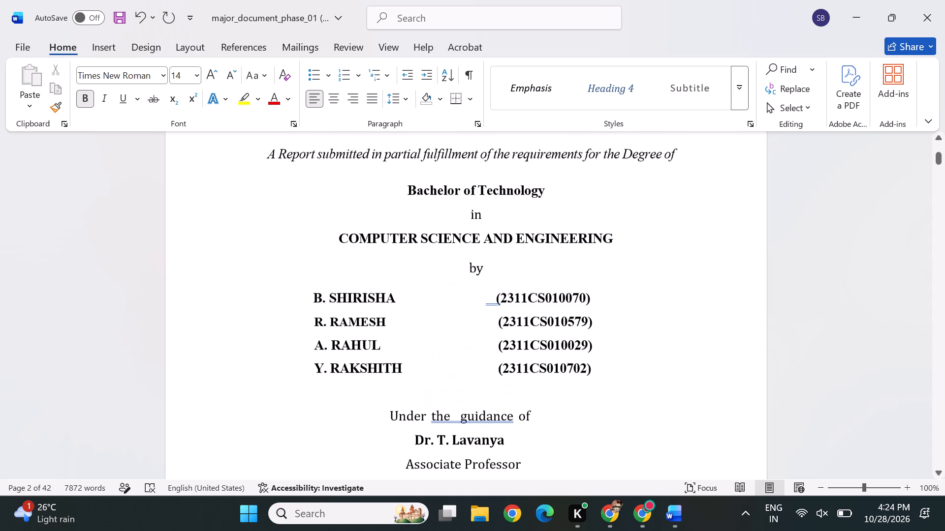
left_click(423, 391)
key("Delete")
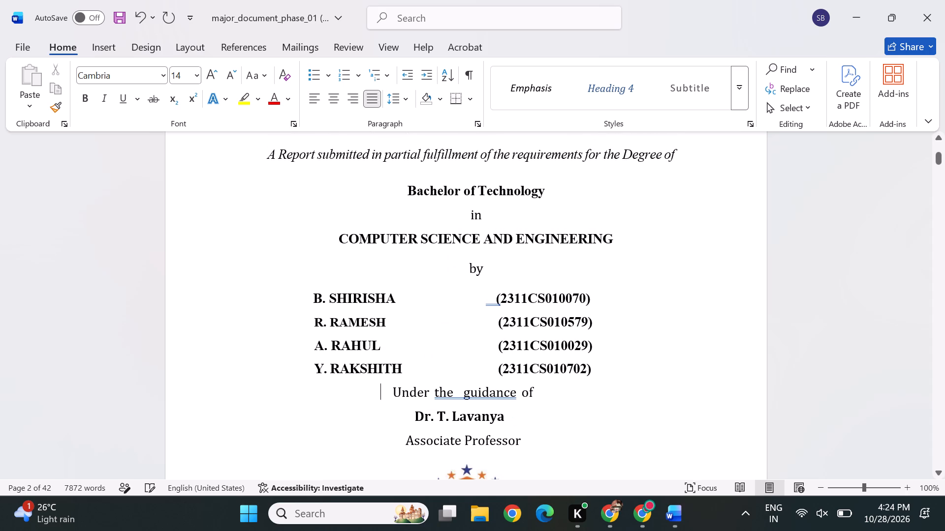
Delete the empty line between the logo and the "Department of Computer Science and Engineering" line on the inner title page.
scroll(540, 377, "down", 1)
scroll(605, 330, "down", 1)
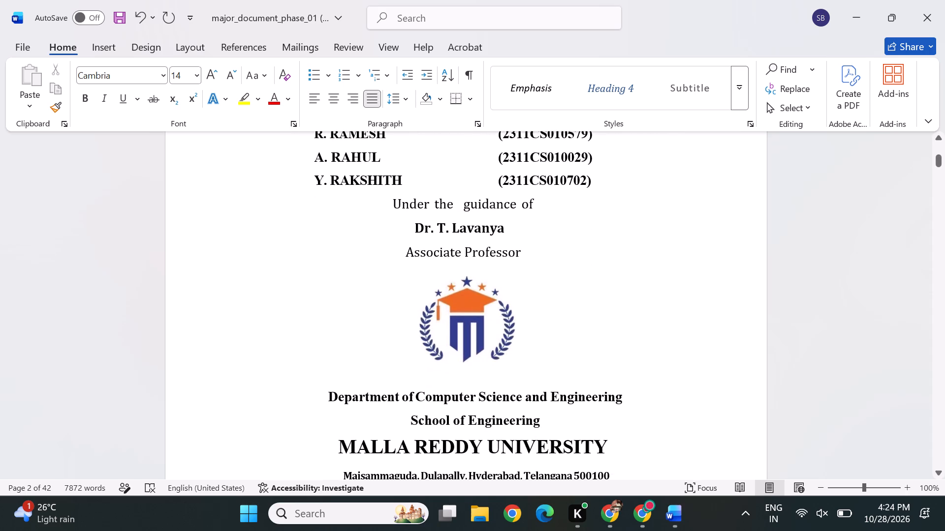
left_click(362, 376)
key("Delete")
Insert a blank line between the university address and the year on the inner title page.
scroll(460, 384, "down", 1)
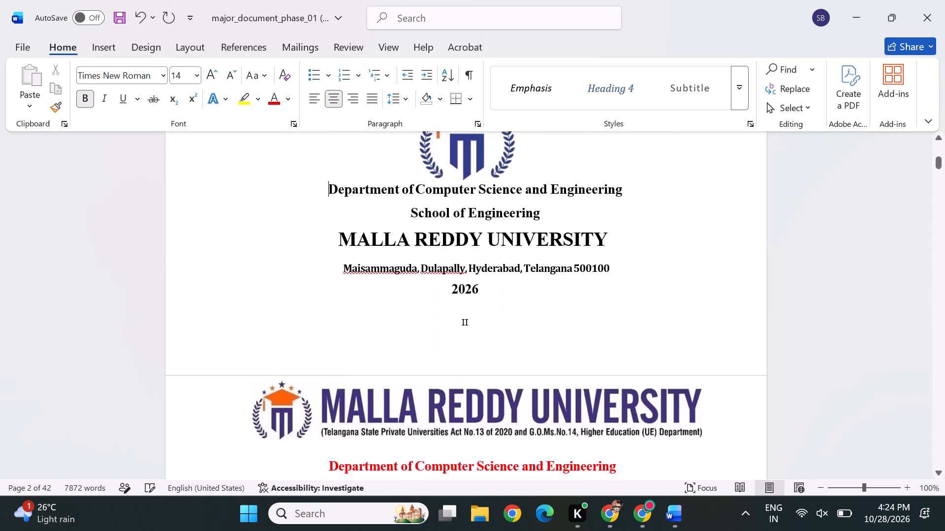
scroll(502, 340, "up", 1)
left_click(620, 320)
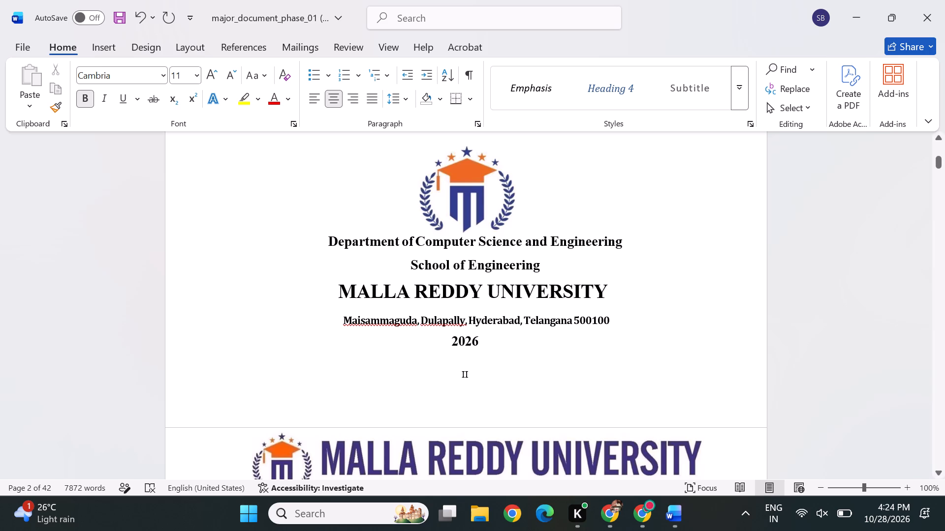
scroll(695, 288, "down", 1)
key("Return")
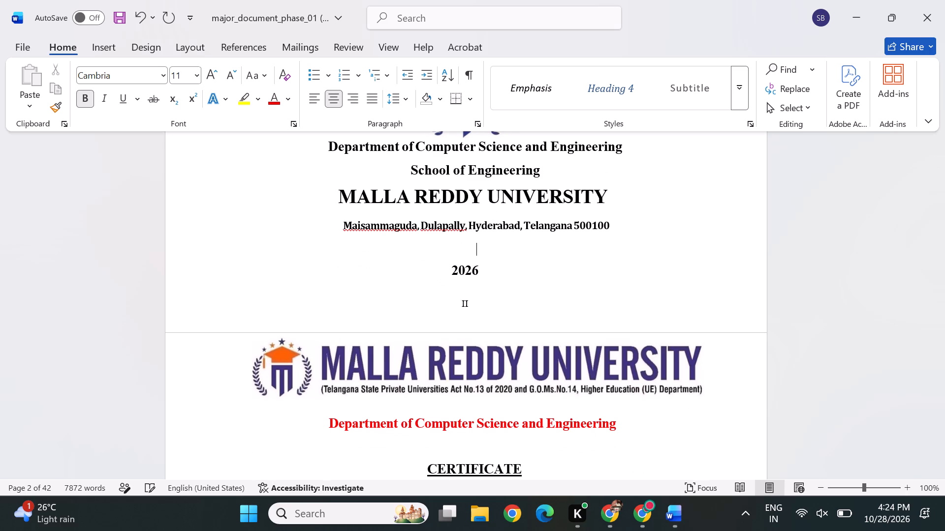
Apply 1.0 line spacing to the lines from the university address through the year on the inner title page.
scroll(556, 289, "up", 1)
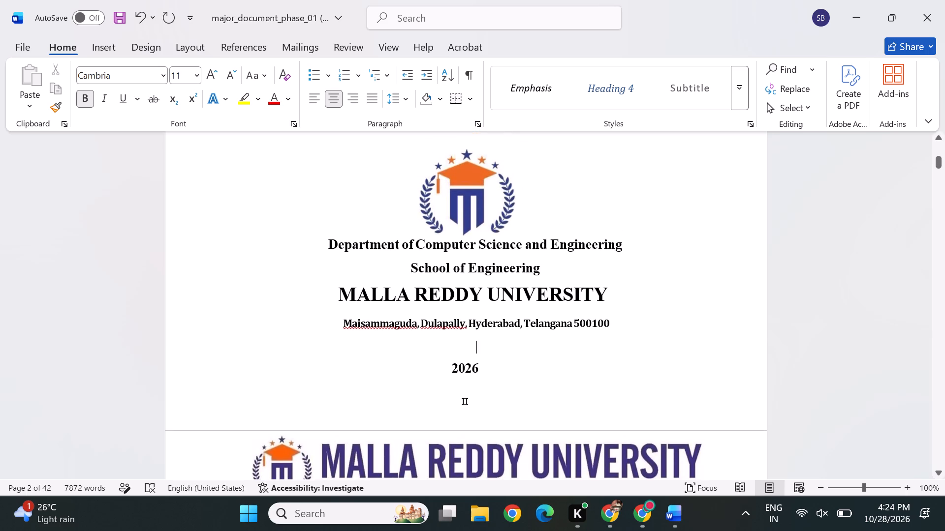
left_click_drag(482, 366, 345, 322)
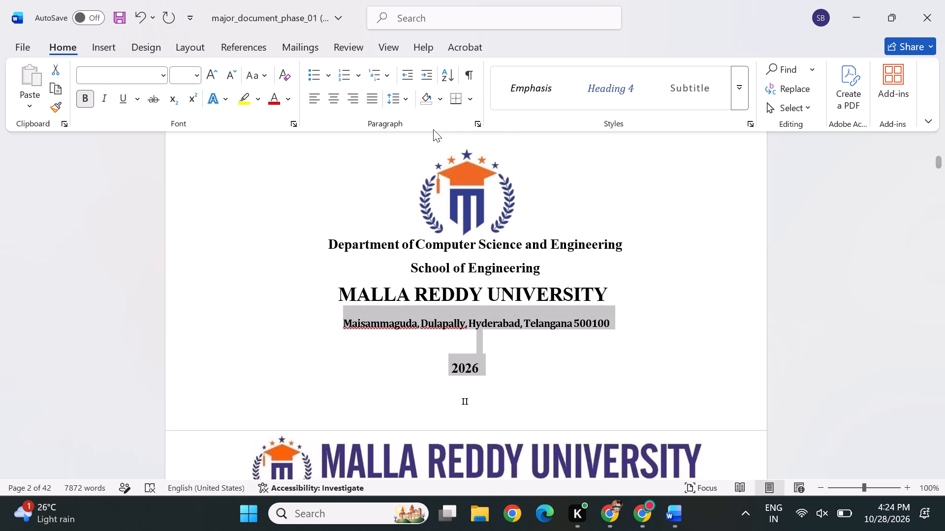
left_click(407, 105)
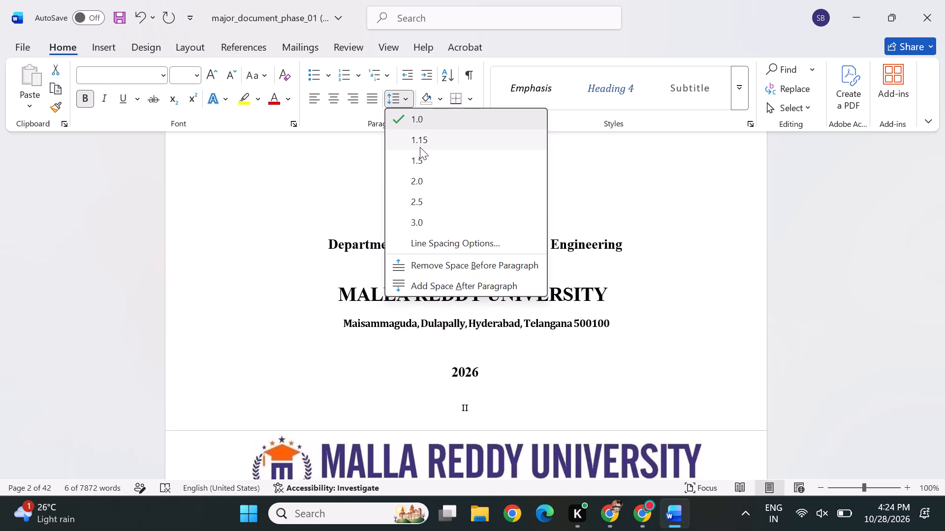
left_click(410, 117)
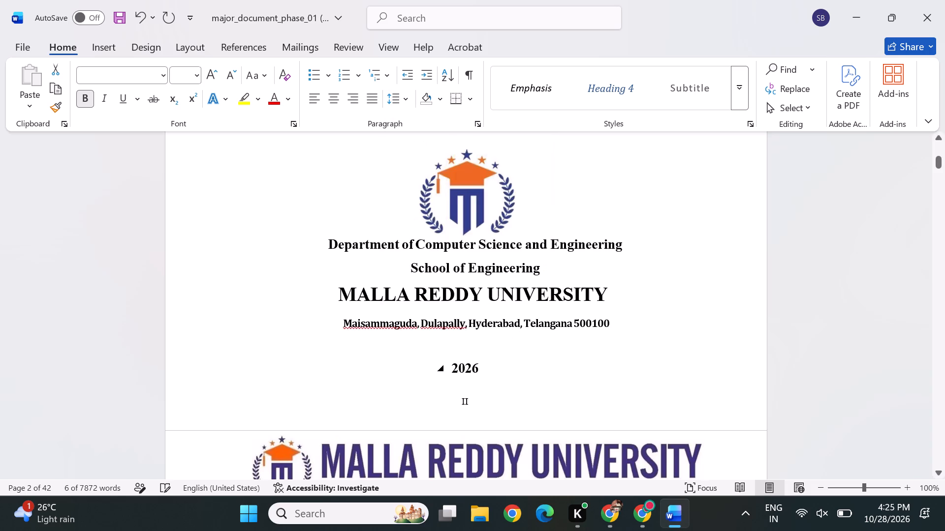
scroll(608, 394, "up", 1)
left_click(663, 361)
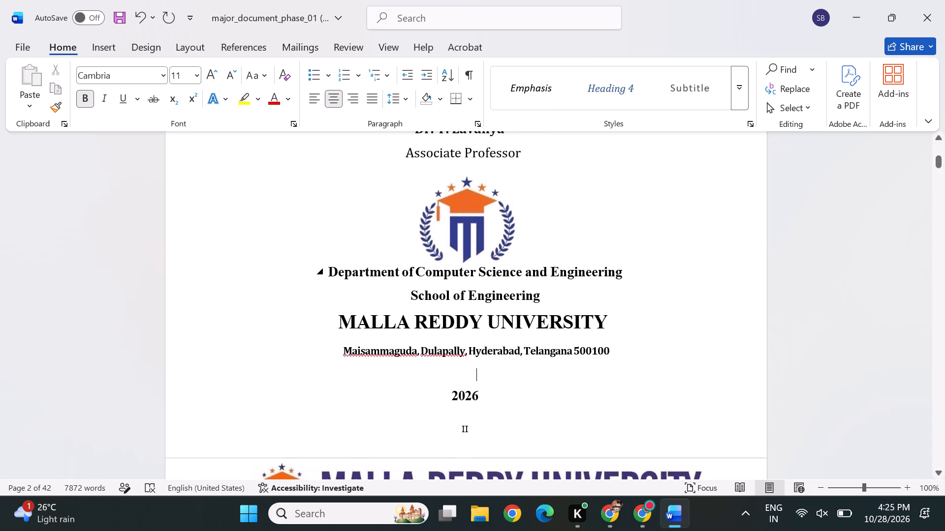
Set the department and "School of Engineering" lines on the inner title page to font size 12.
scroll(484, 304, "up", 1)
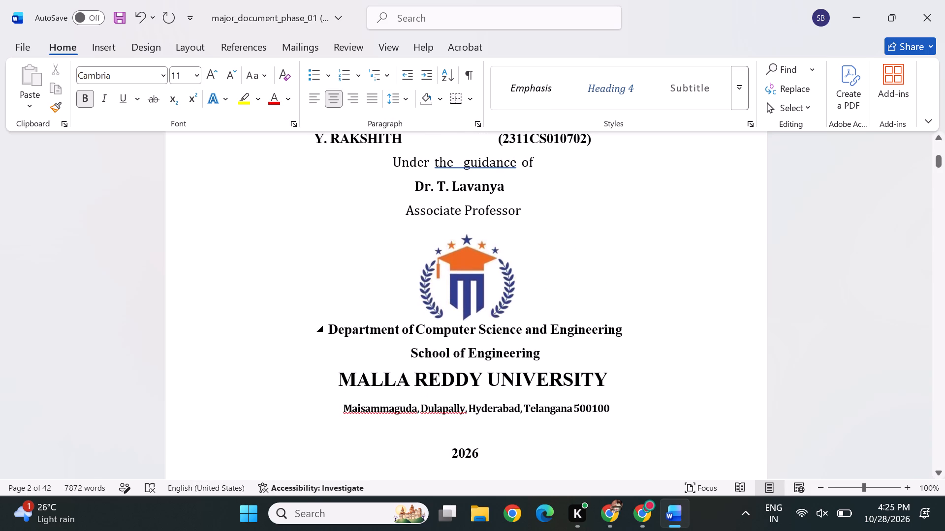
left_click_drag(325, 326, 517, 388)
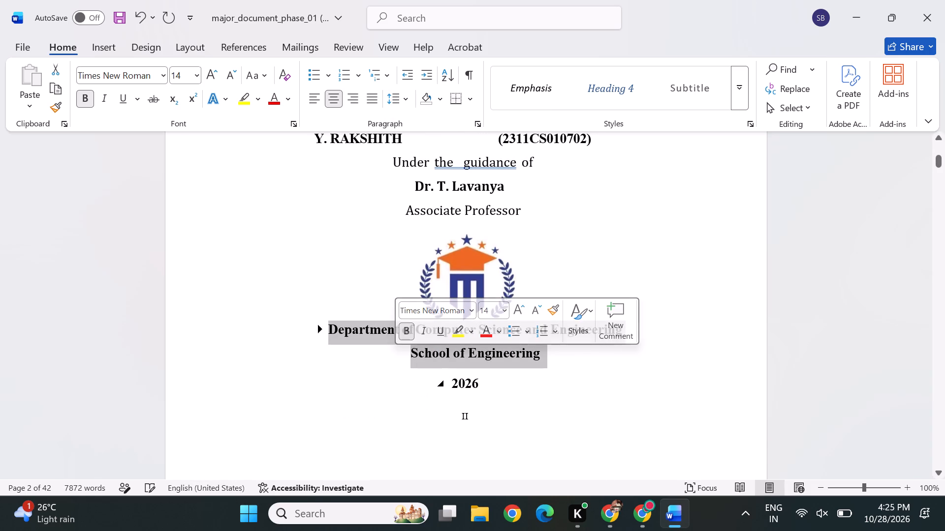
left_click_drag(517, 388, 522, 388)
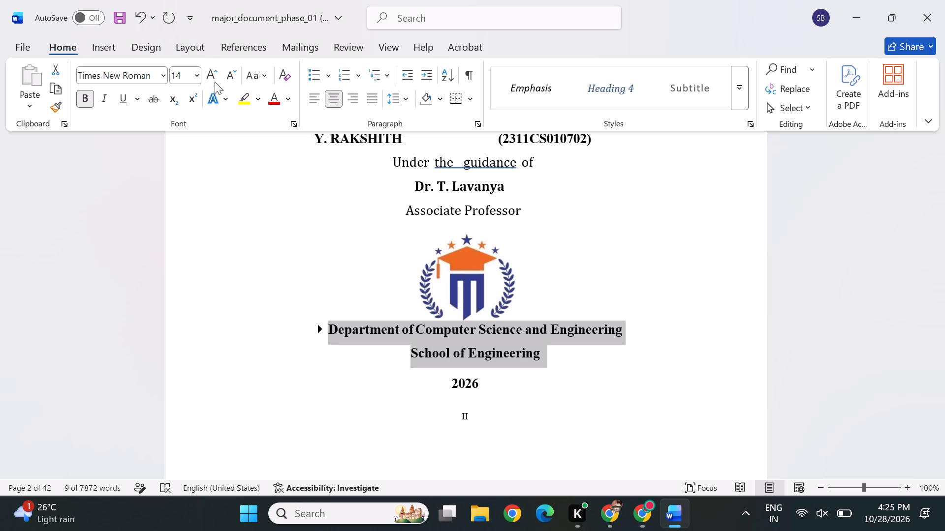
left_click(197, 76)
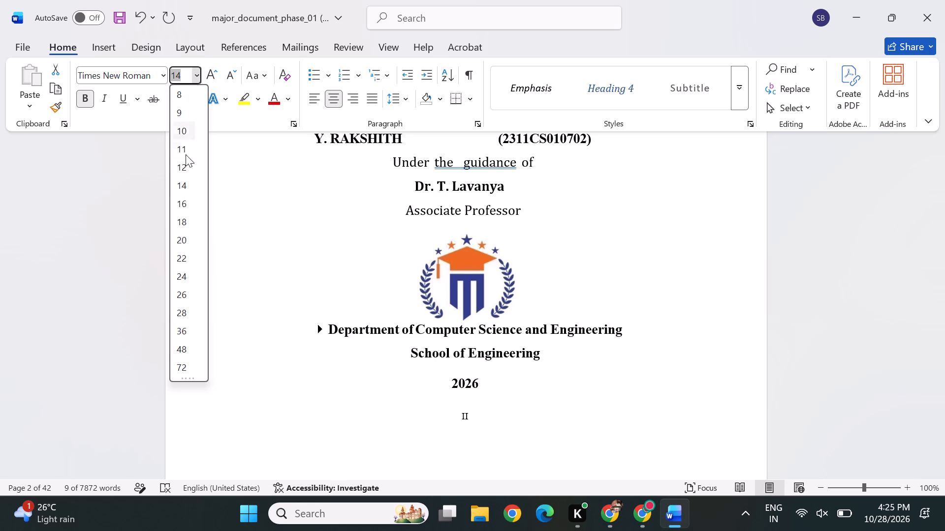
left_click(186, 170)
left_click(398, 380)
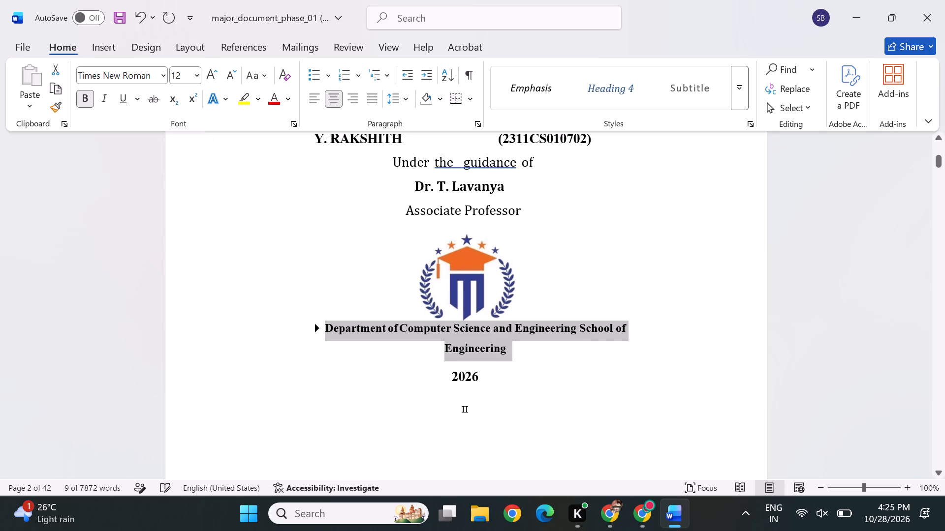
left_click(313, 331)
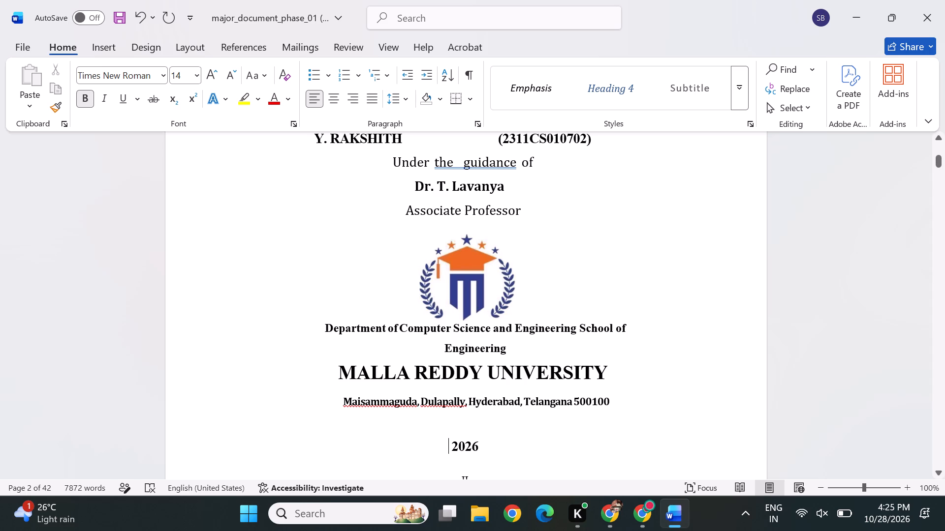
Copy the department line's formatting onto the university address line with Format Painter.
scroll(578, 409, "down", 1)
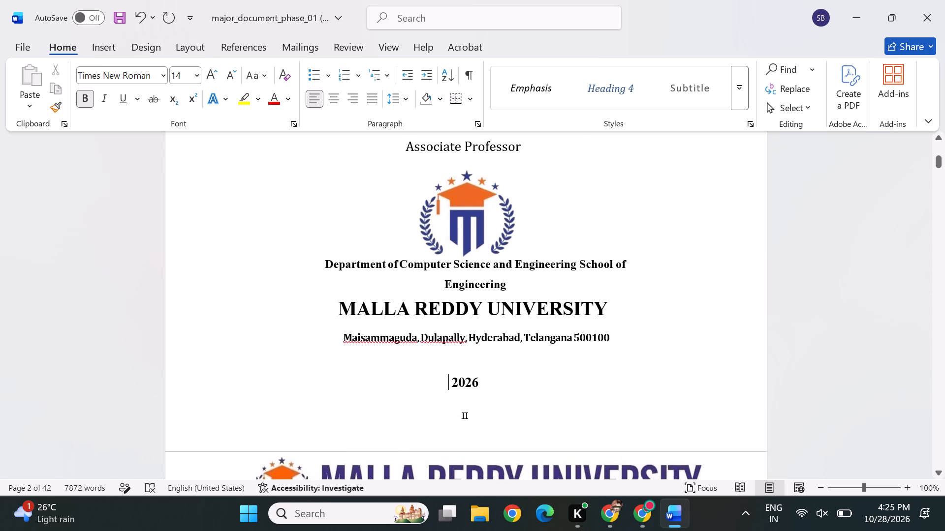
left_click_drag(623, 264, 545, 265)
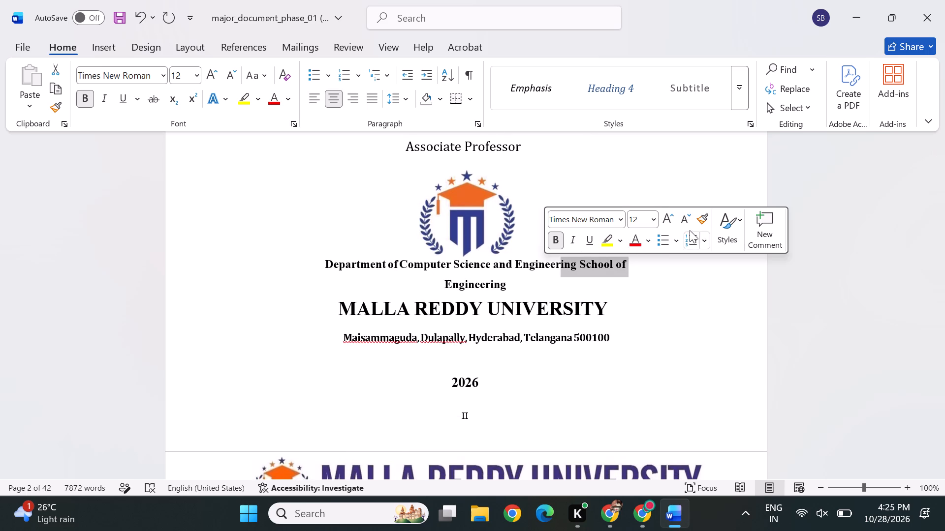
left_click(700, 218)
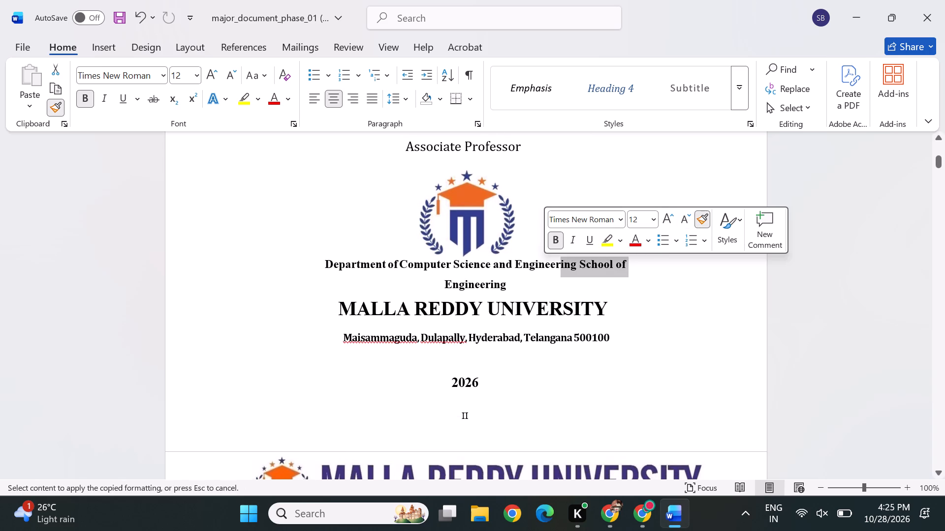
left_click_drag(342, 334, 607, 347)
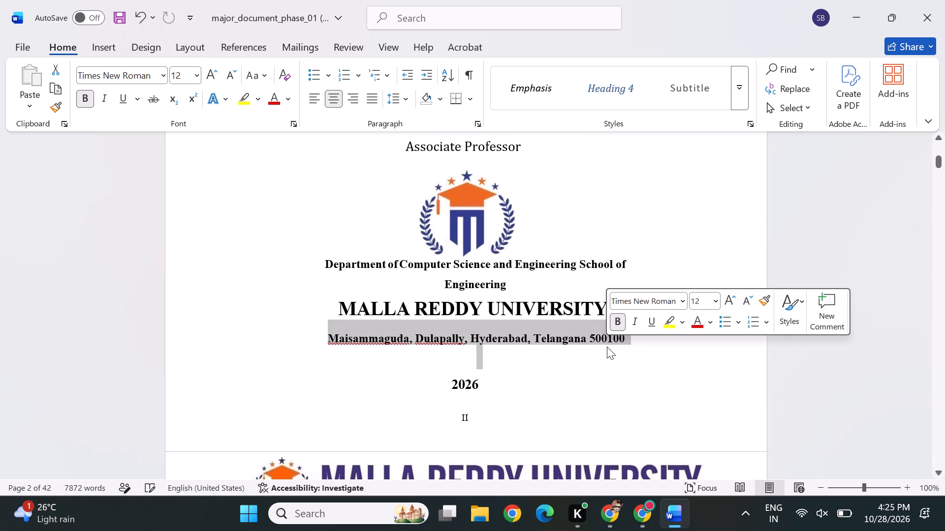
left_click(571, 361)
Select the whole university address line below "MALLA REDDY UNIVERSITY" on the inner title page.
left_click_drag(638, 345, 364, 338)
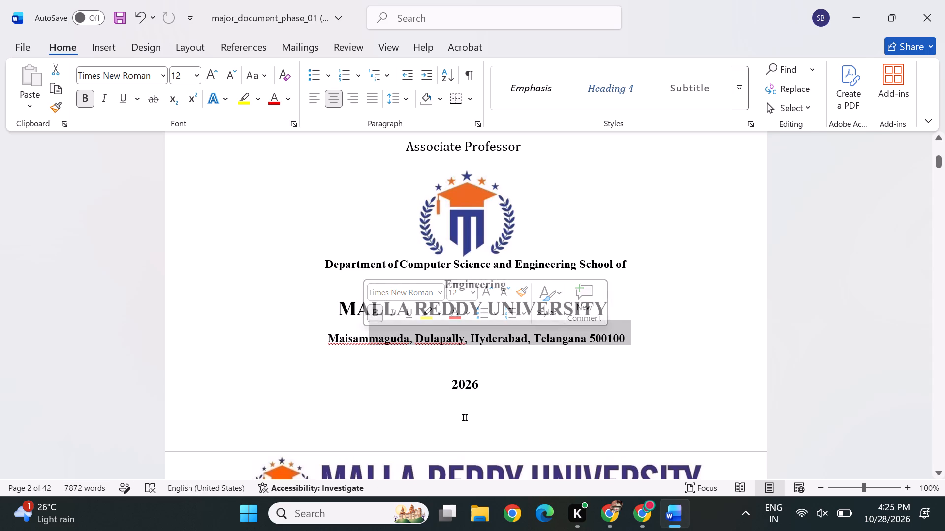
left_click(327, 339)
left_click_drag(324, 339, 582, 348)
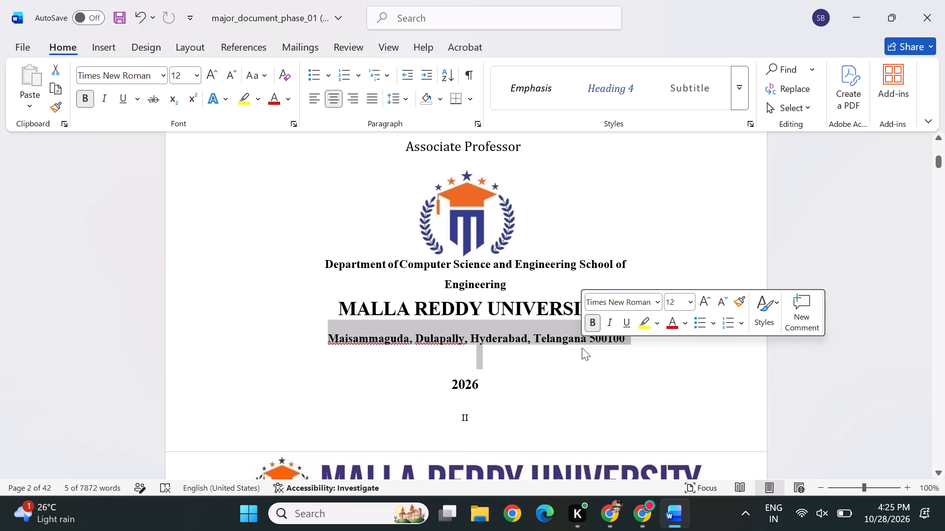
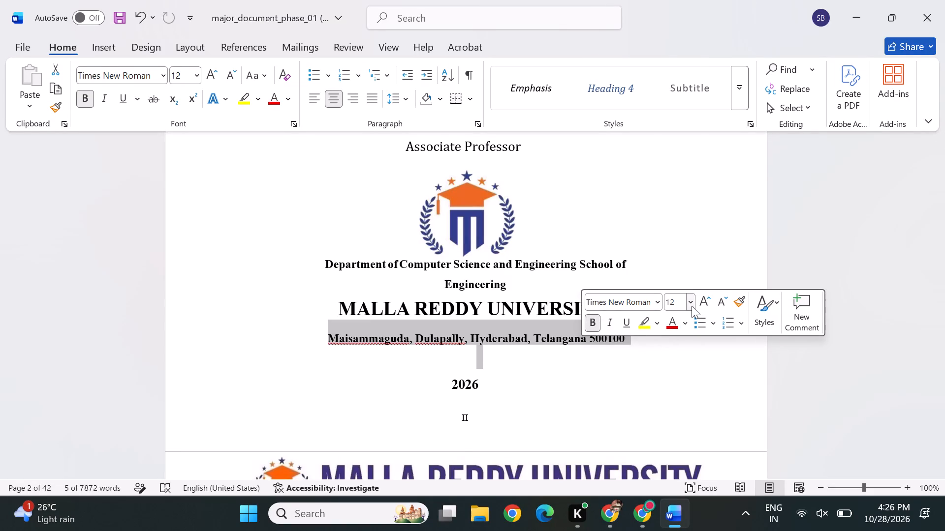
Set the selected university address line on the inner title page to font size 10.
left_click(692, 306)
left_click(686, 47)
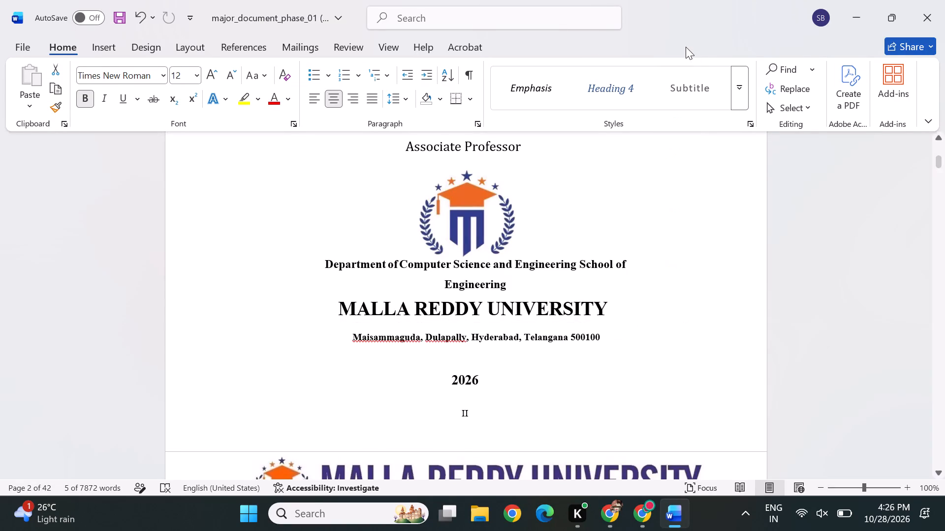
left_click(627, 385)
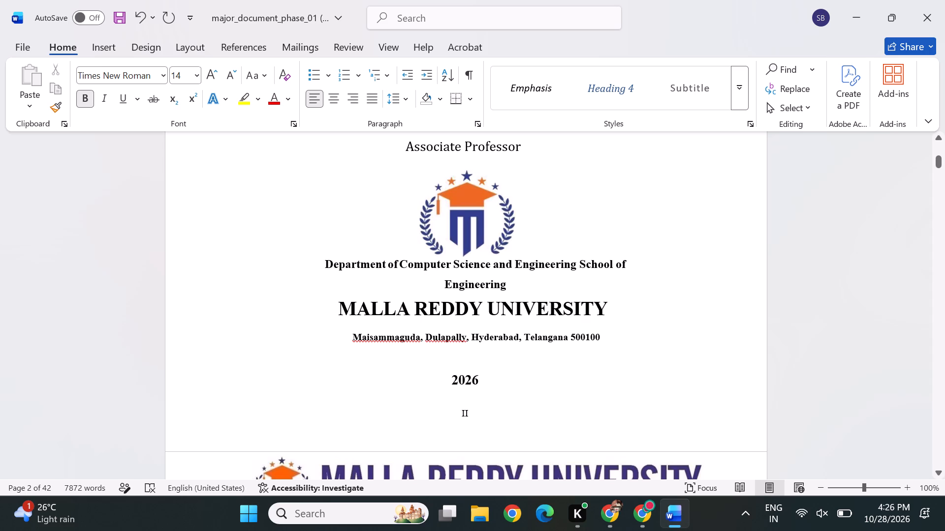
Join the address line to "MALLA REDDY UNIVERSITY" and break it back onto its own line beneath the name.
left_click(338, 338)
key("Delete")
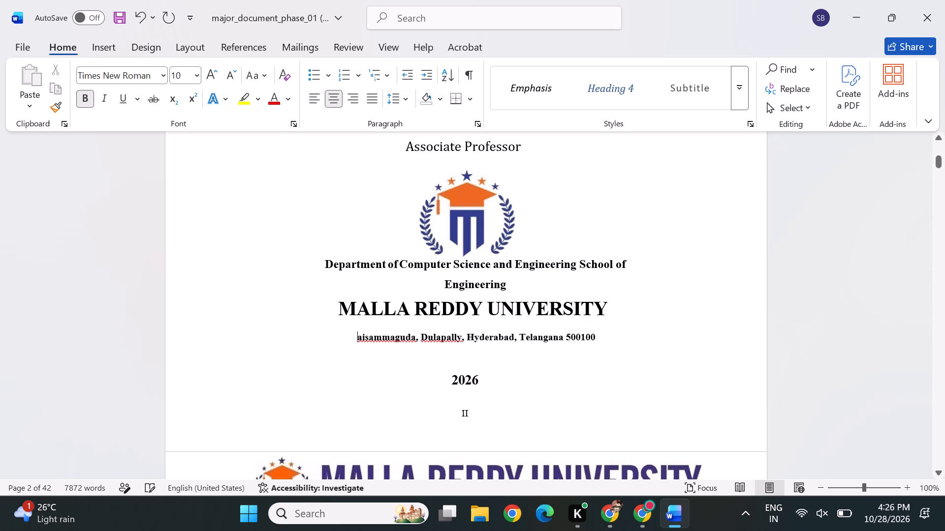
key("ctrl+z")
key("Left")
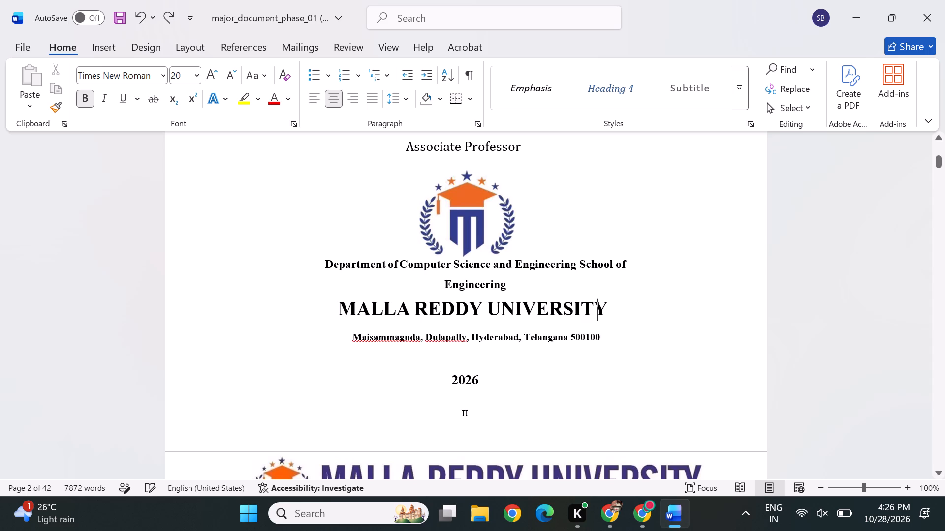
key("Delete")
key("Return")
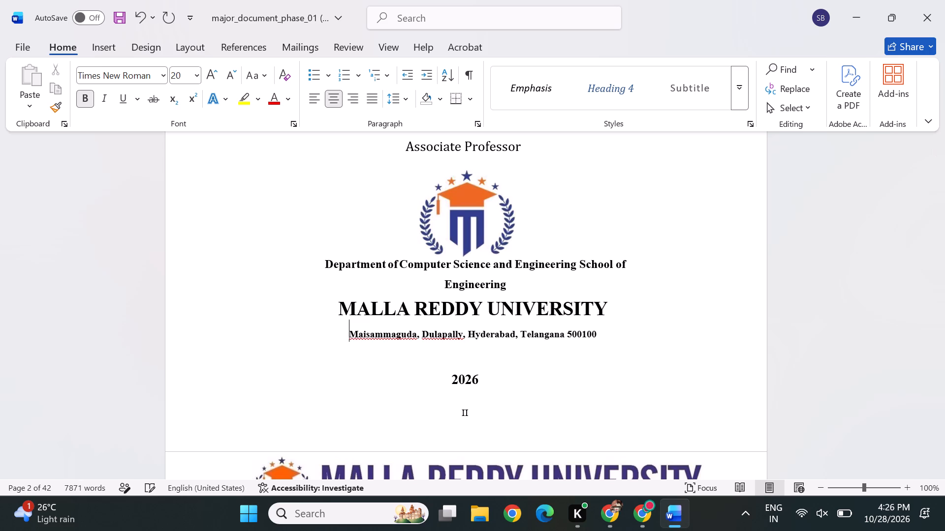
Raise the screen brightness in the Windows quick settings and return to the document.
scroll(435, 324, "up", 1)
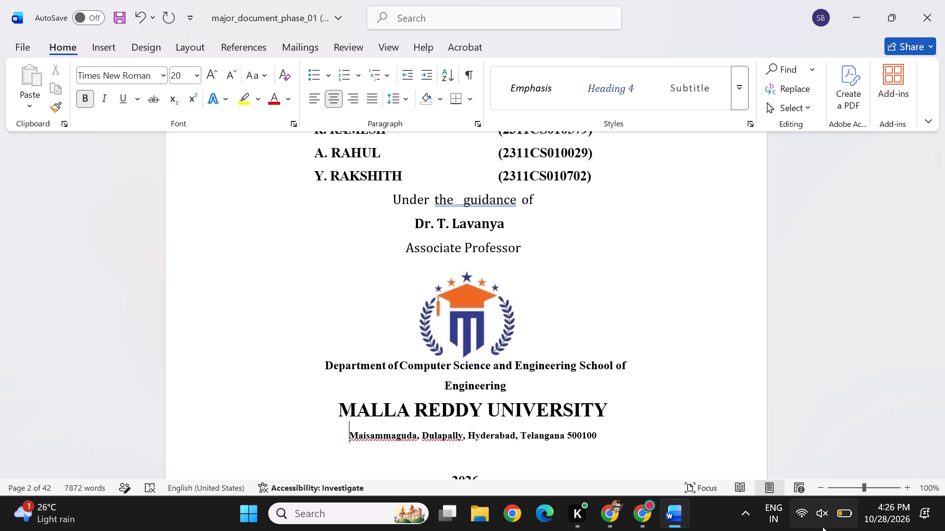
left_click(819, 527)
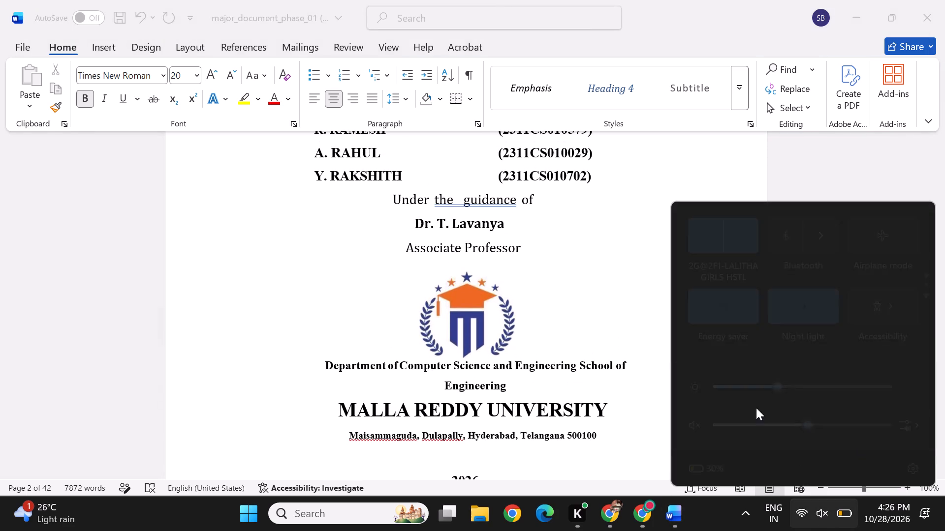
left_click(840, 384)
left_click(590, 282)
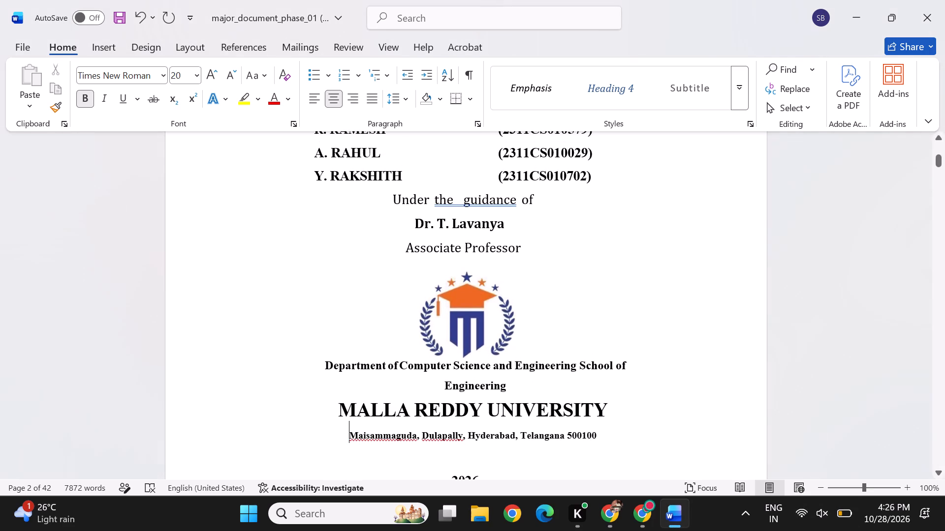
Indent the four student name rows on the inner title page slightly to the right.
scroll(639, 260, "up", 1)
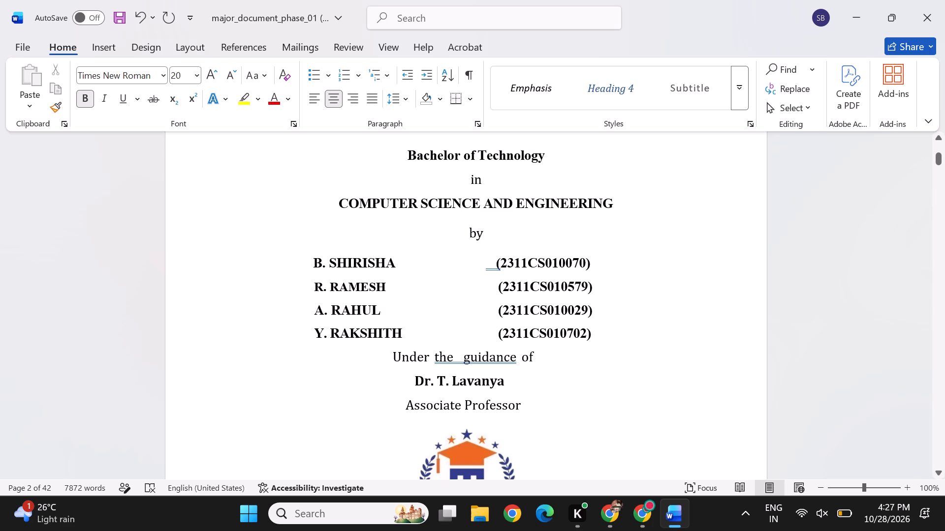
scroll(618, 386, "up", 1)
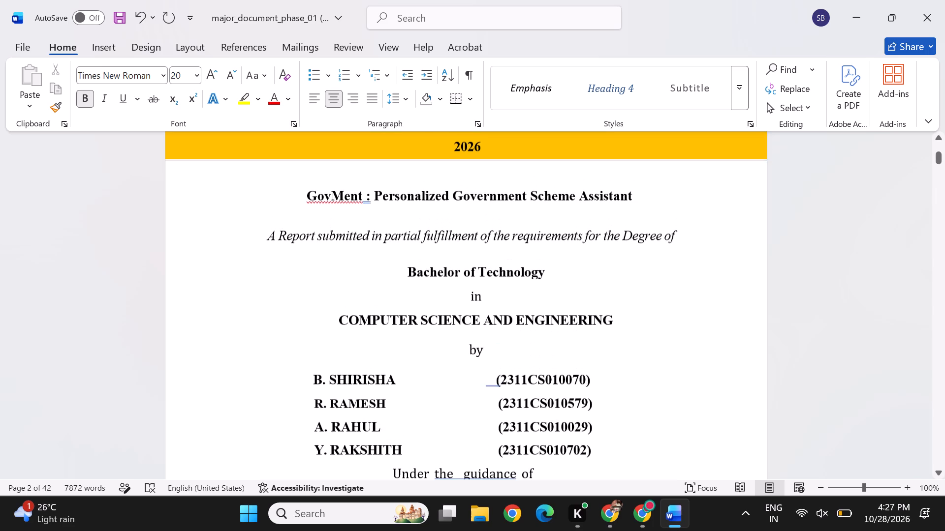
scroll(578, 390, "down", 1)
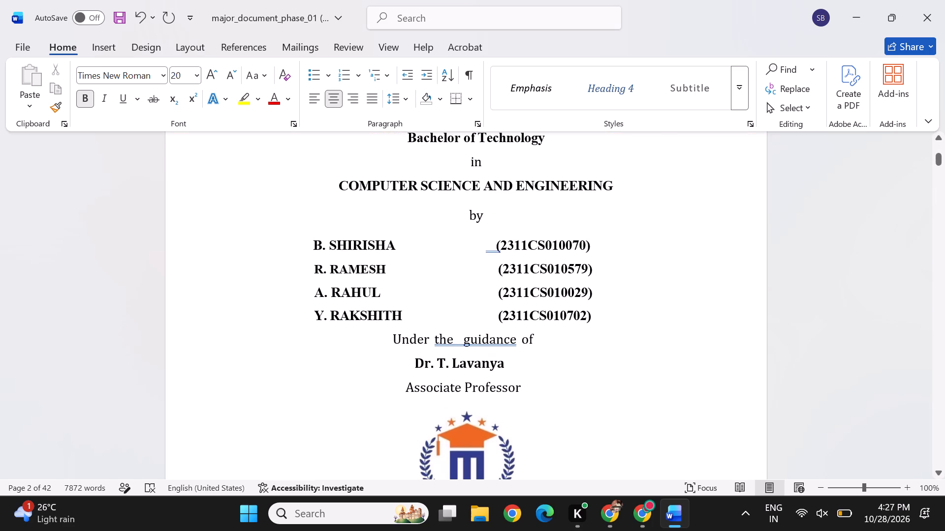
left_click_drag(300, 244, 593, 325)
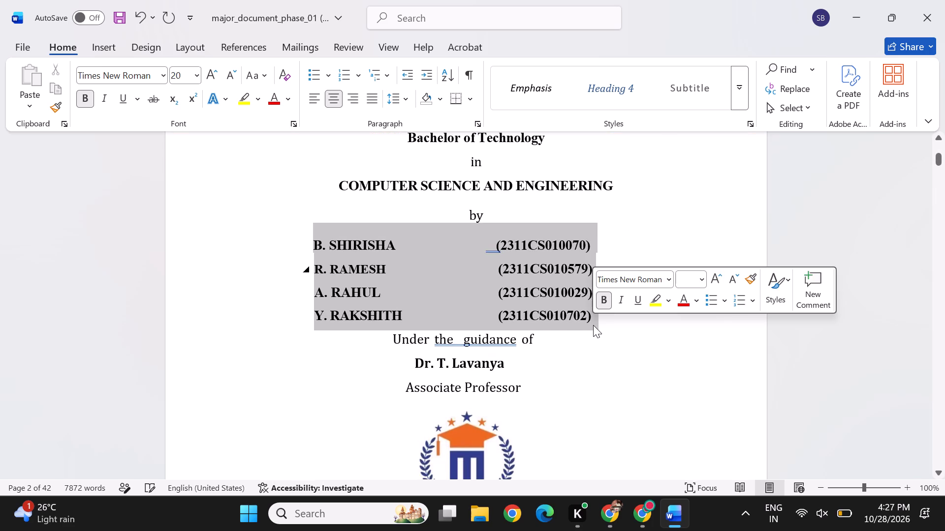
key("Tab")
key("Tab")
key("Tab")
key("Tab")
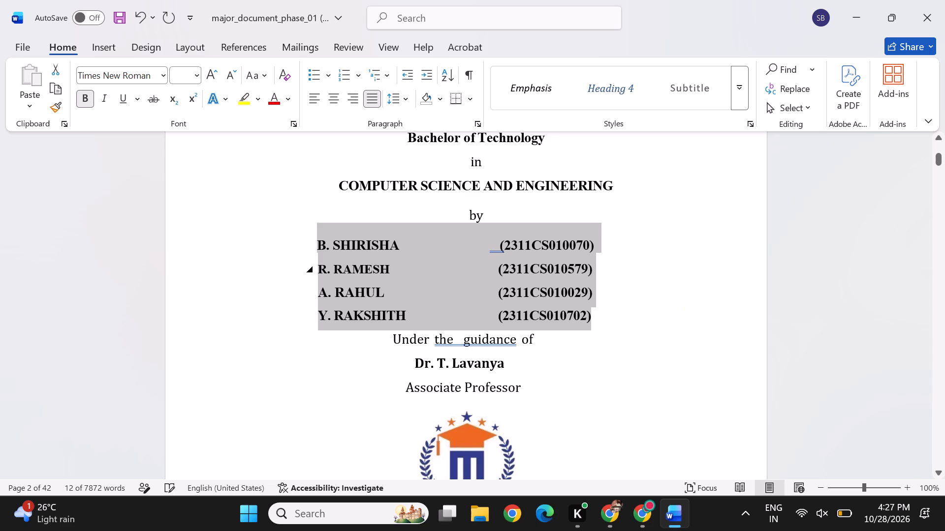
key("Tab")
key("Tab")
key("Tab")
key("Tab")
key("Tab")
key("Tab")
key("Tab")
key("Tab")
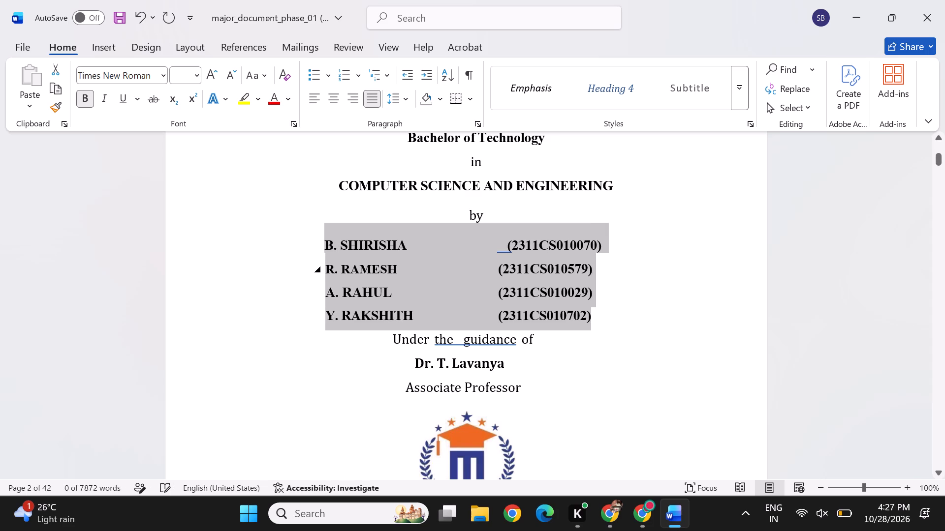
Try a space before the second student's roll number, and undo it along with the last two indent shifts of the student rows.
left_click(593, 325)
left_click(493, 267)
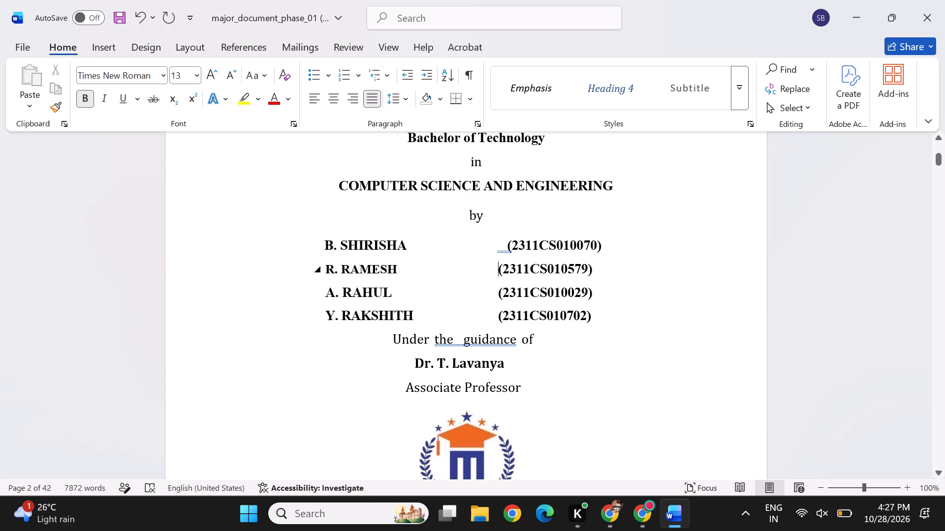
key("space")
key("ctrl+z")
key("ctrl+z")
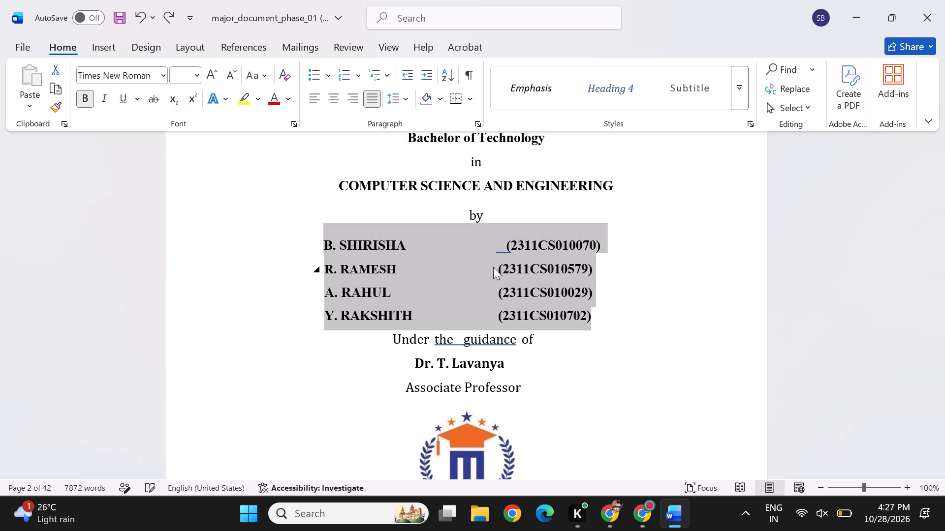
key("ctrl+z")
Trim the extra spaces before the first student's roll number to align it with the roll numbers below.
left_click(492, 247)
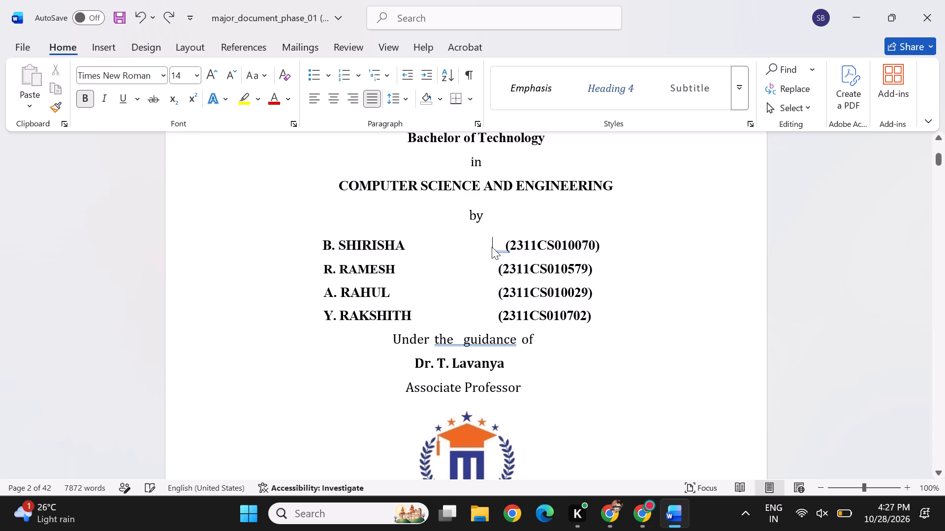
key("Delete")
key("Delete")
key("Delete")
key("space")
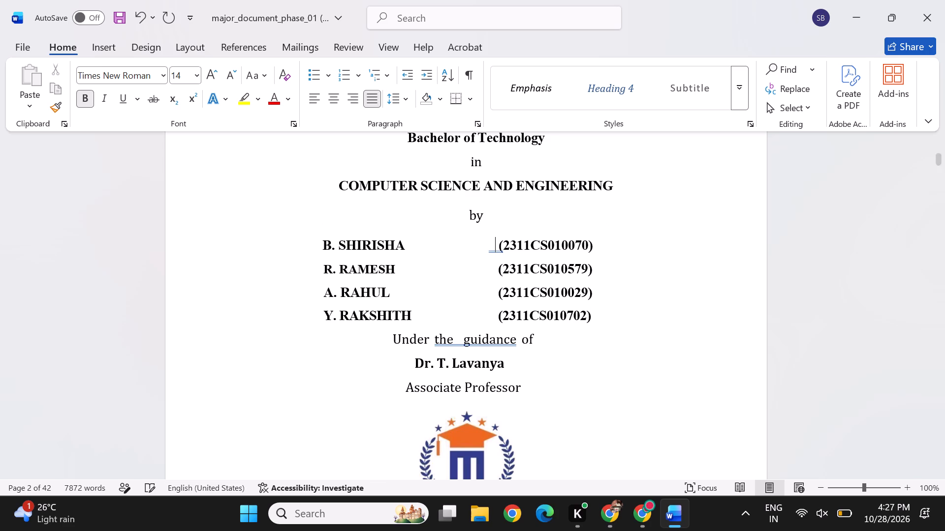
Delete the old "by" line and retype "by" on a new centred line directly under "COMPUTER SCIENCE AND ENGINEERING".
scroll(566, 329, "up", 1)
left_click(450, 297)
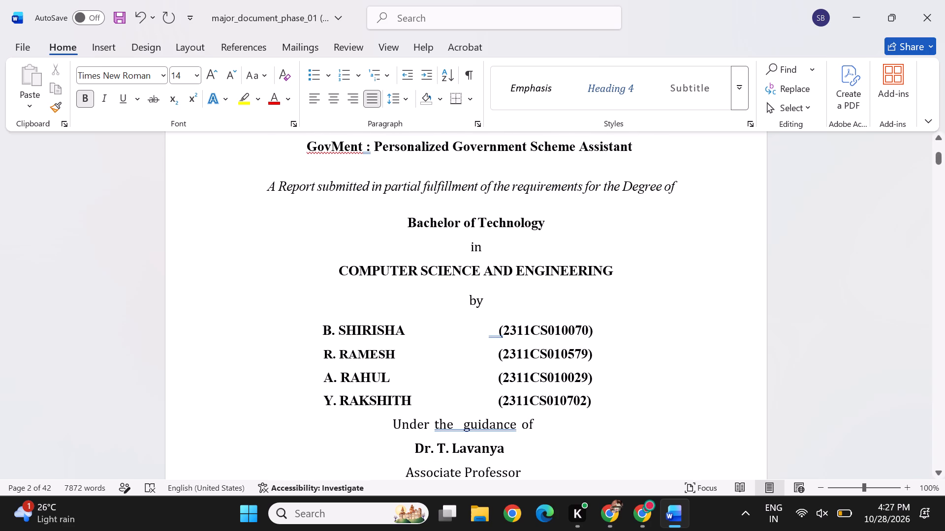
key("Left")
left_click_drag(494, 302, 444, 298)
key("Delete")
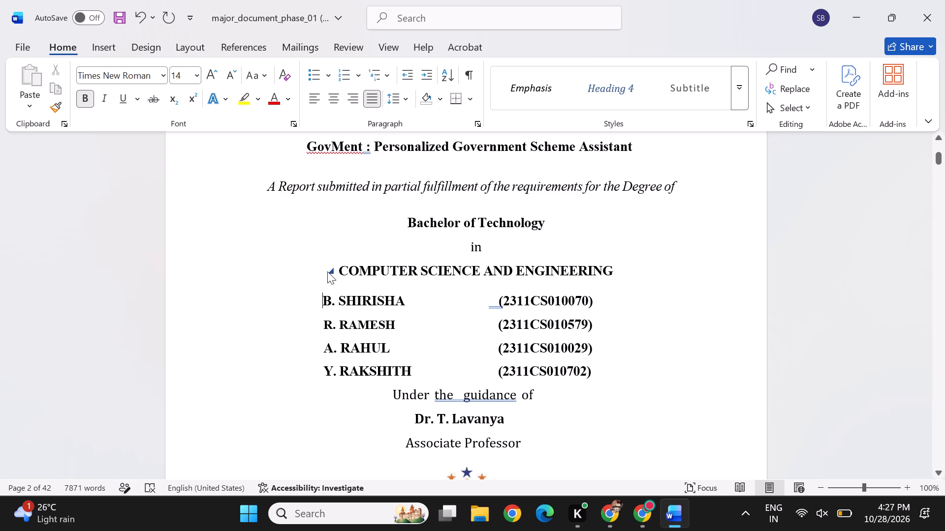
left_click(634, 274)
key("Return")
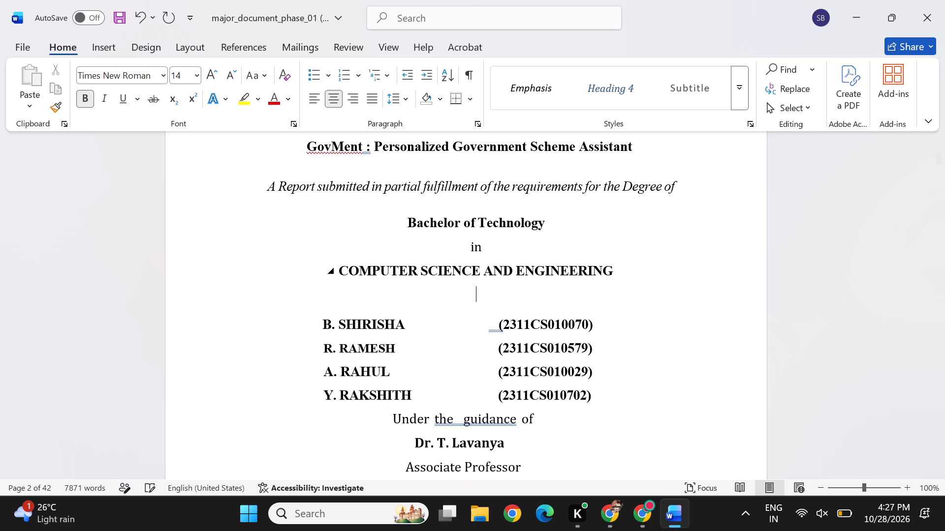
type("by")
Remove bold from the retyped "by" and set its font size to 14.
left_click_drag(491, 300, 466, 298)
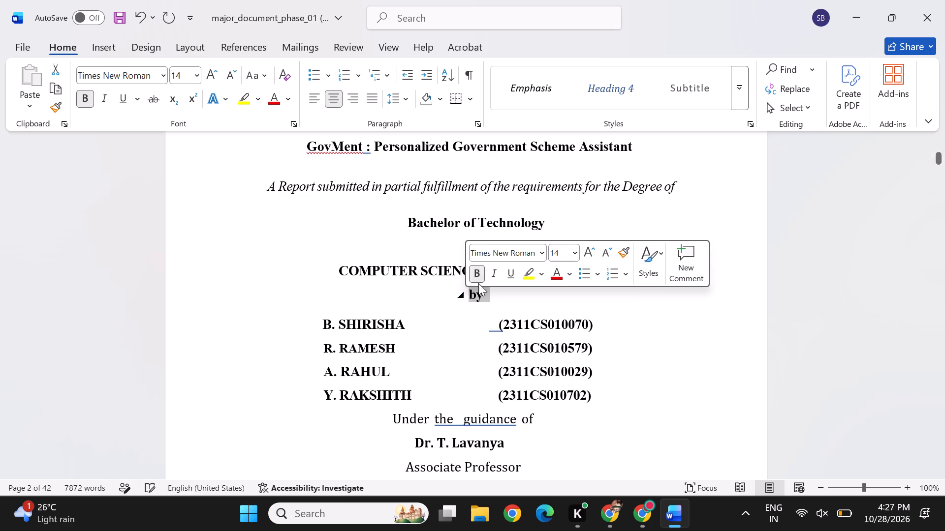
left_click(478, 278)
left_click(503, 301)
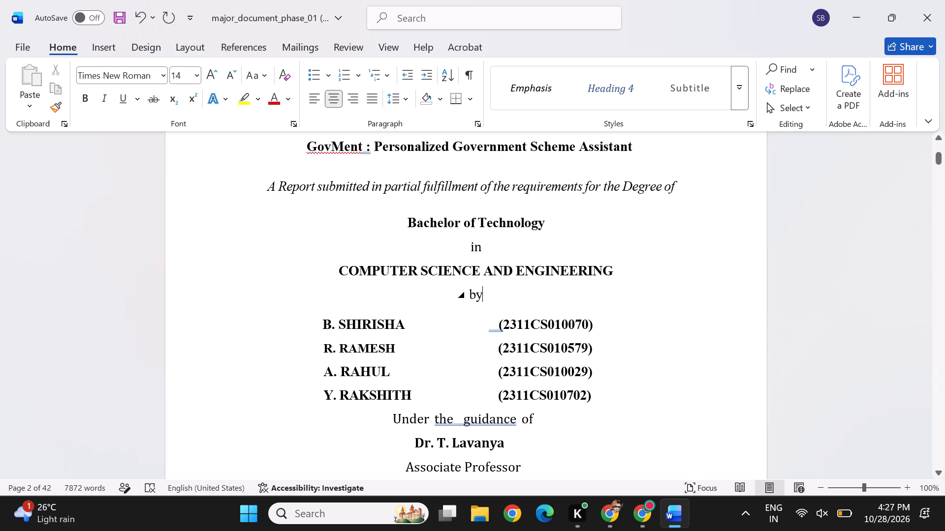
left_click_drag(488, 295, 466, 298)
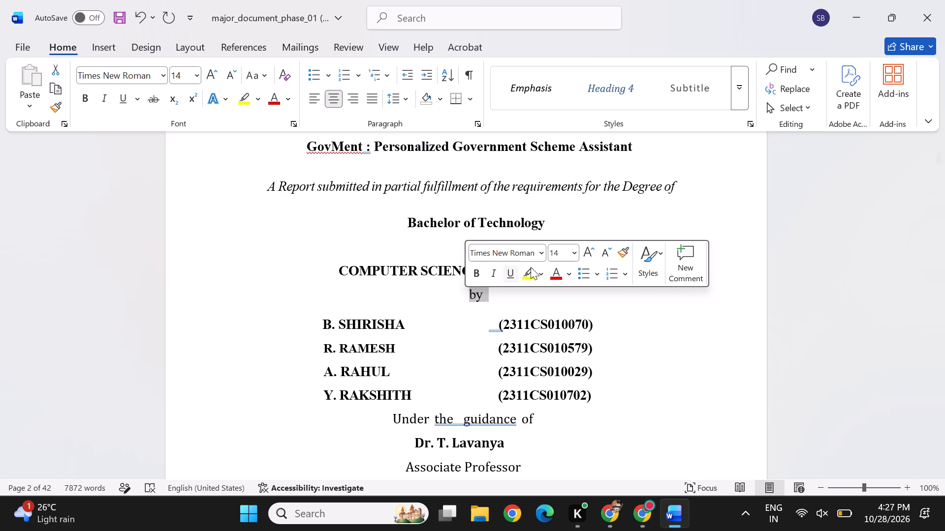
left_click(575, 255)
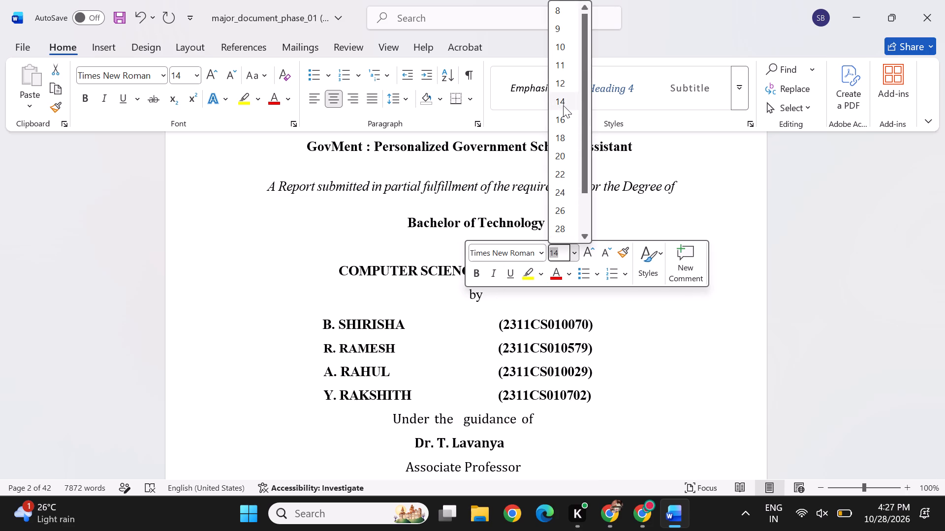
left_click(564, 107)
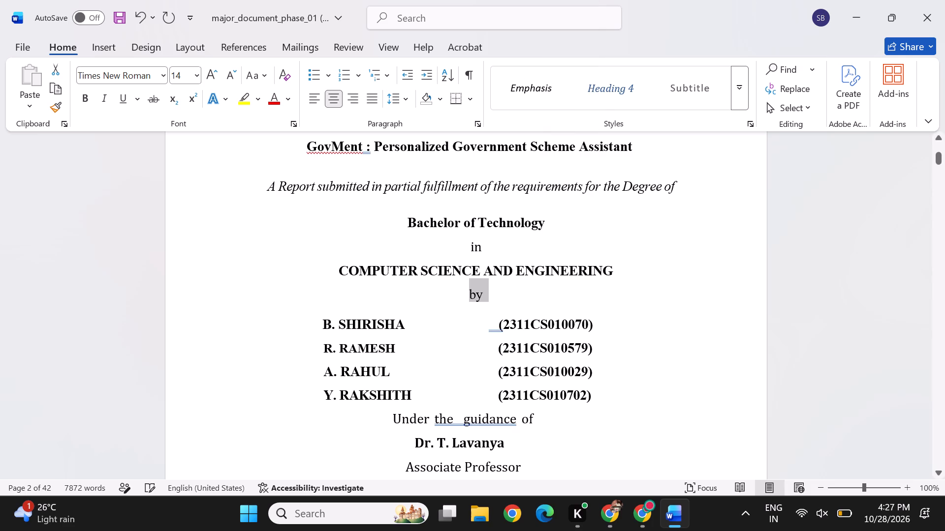
left_click(630, 317)
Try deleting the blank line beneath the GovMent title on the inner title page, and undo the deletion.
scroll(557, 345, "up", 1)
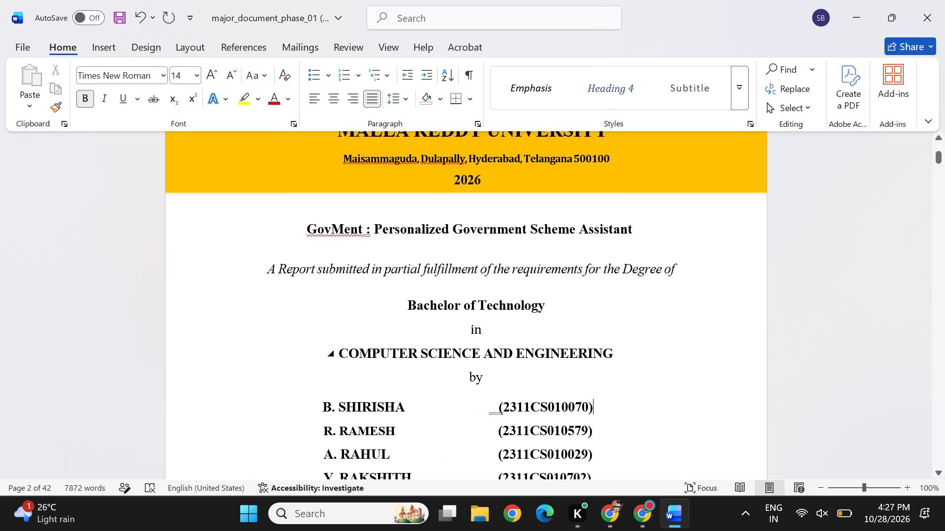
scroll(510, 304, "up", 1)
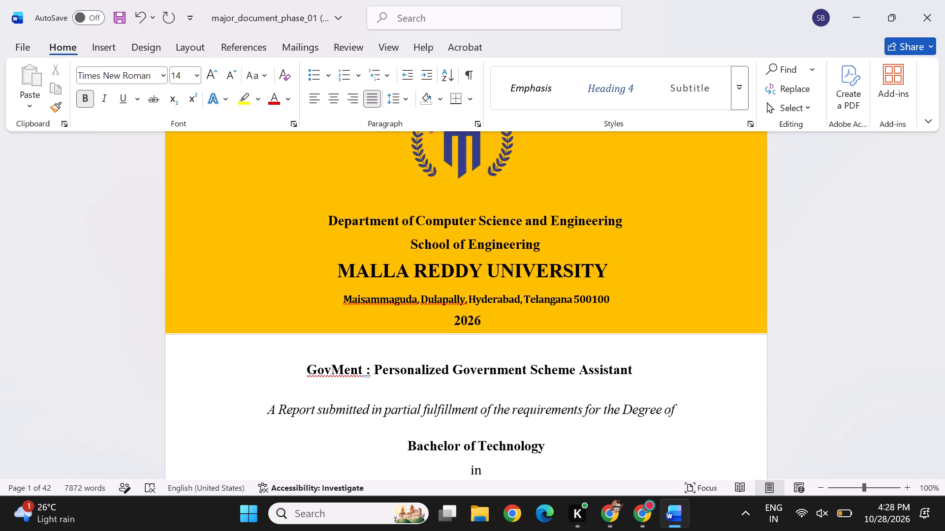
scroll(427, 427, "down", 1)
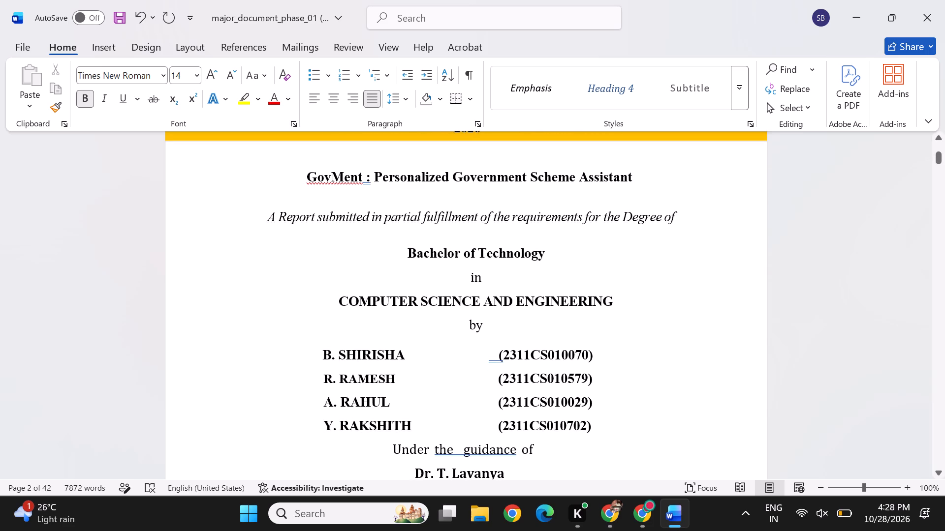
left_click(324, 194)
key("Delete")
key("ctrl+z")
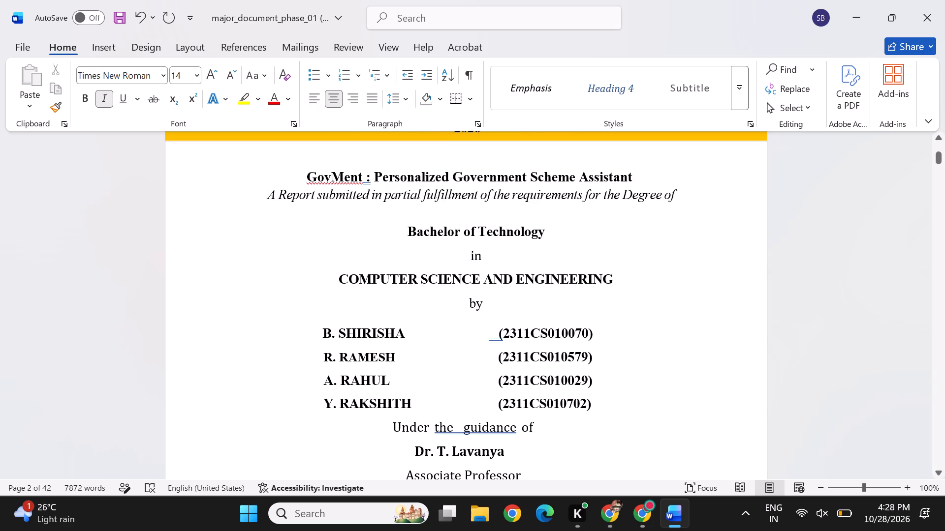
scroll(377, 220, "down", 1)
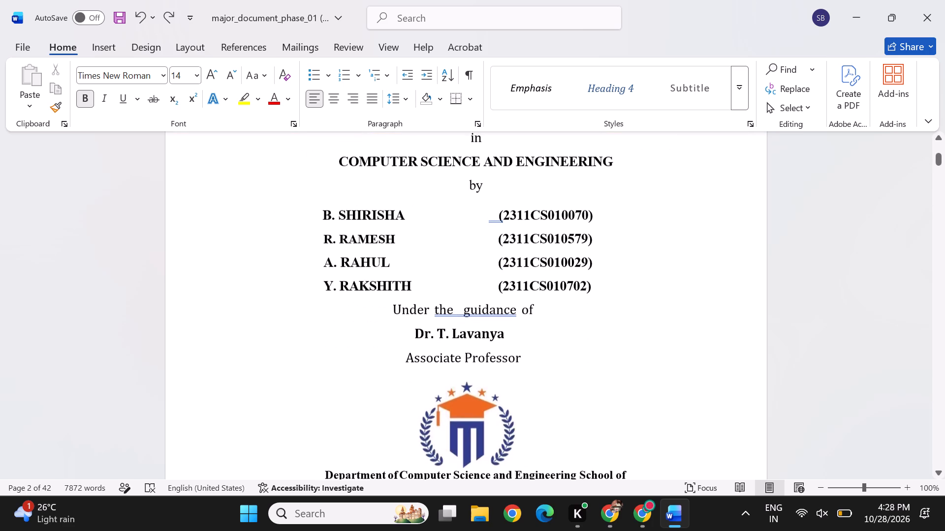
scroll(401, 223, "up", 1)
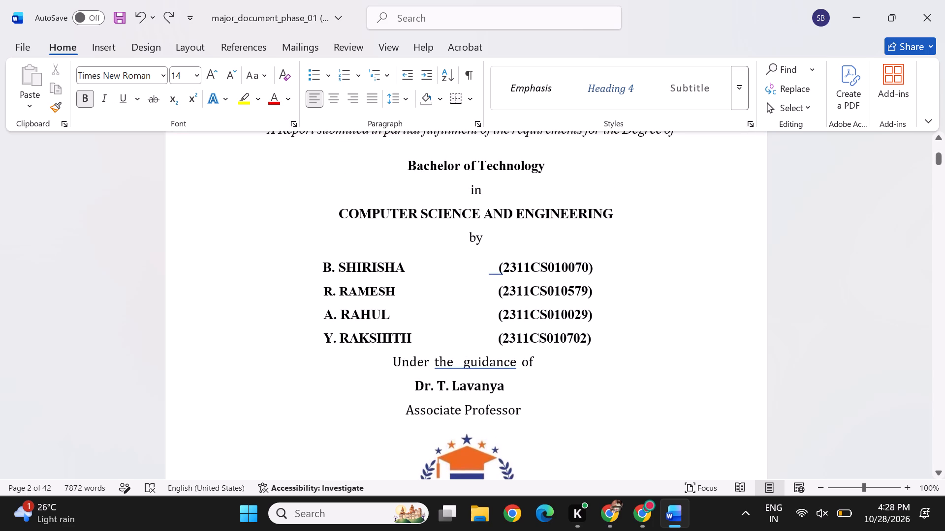
Increase the indent of the four student name lines under "by" on the inner title page, shifting the names inward.
scroll(374, 228, "up", 1)
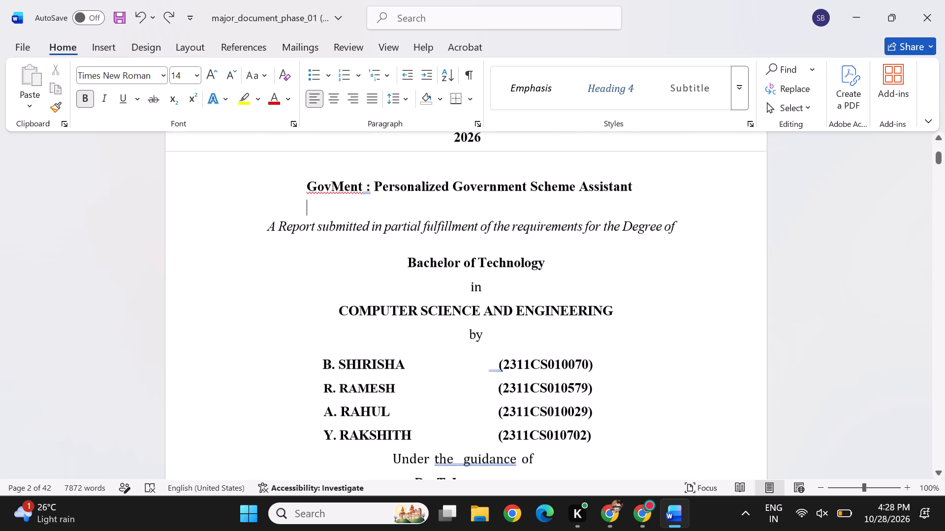
scroll(484, 341, "down", 1)
left_click_drag(315, 250, 441, 289)
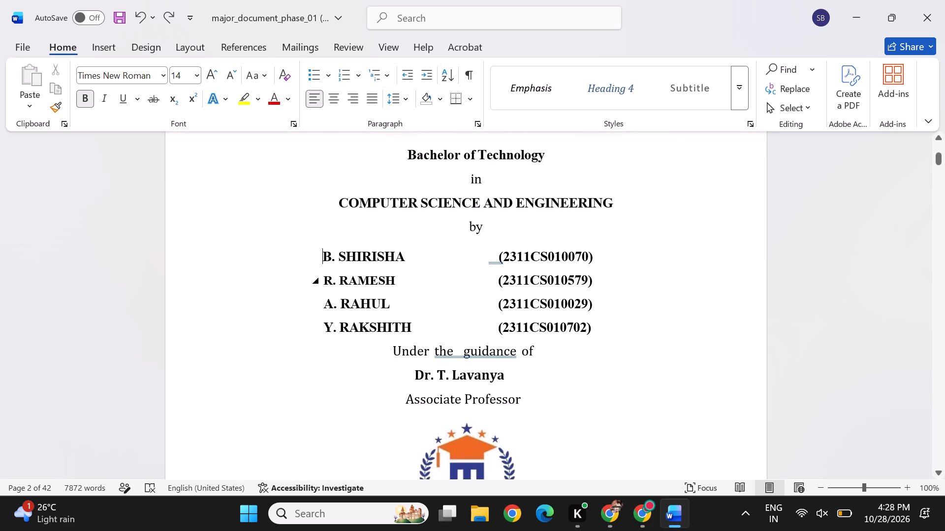
left_click_drag(441, 289, 599, 328)
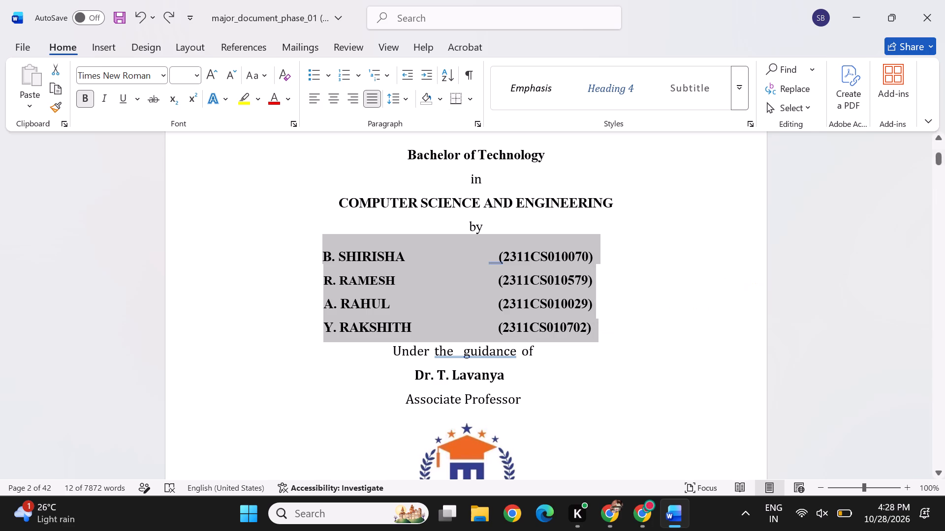
left_click(429, 77)
left_click(429, 77)
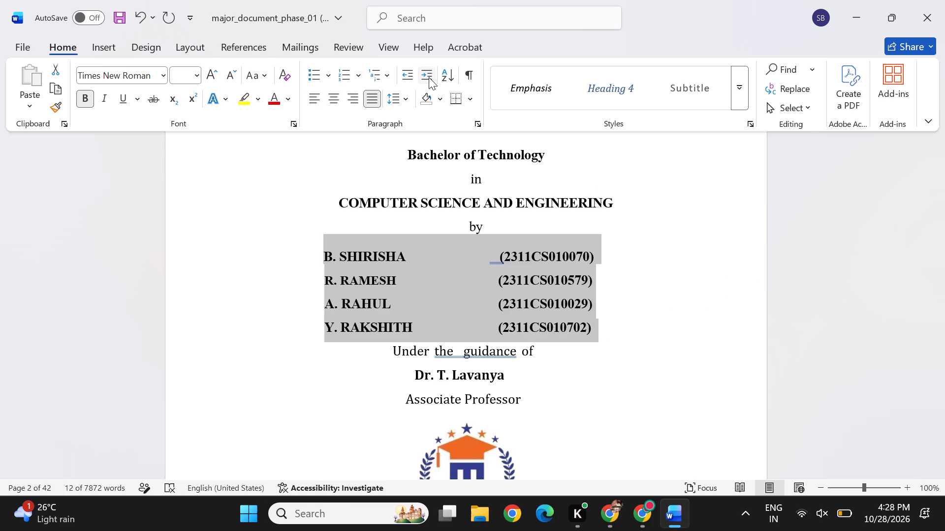
triple_click(429, 77)
triple_click(429, 77)
triple_click(429, 77)
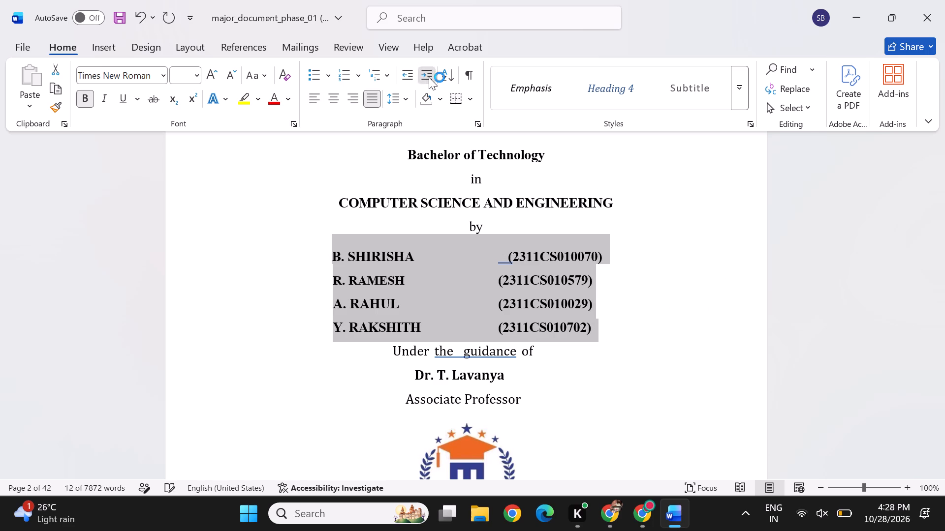
triple_click(429, 77)
left_click(429, 77)
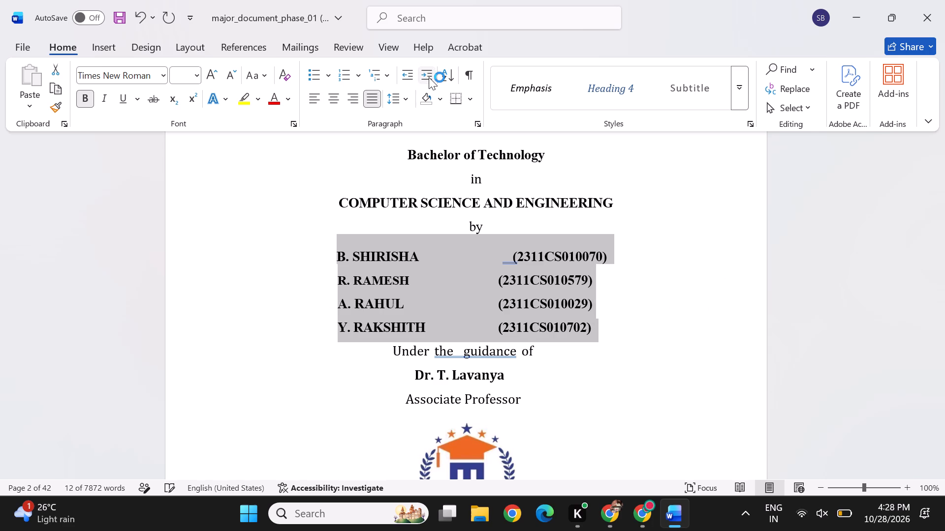
Delete the extra spaces before the first student's roll number to bring it in line with the roll numbers below.
left_click(744, 261)
left_click(504, 261)
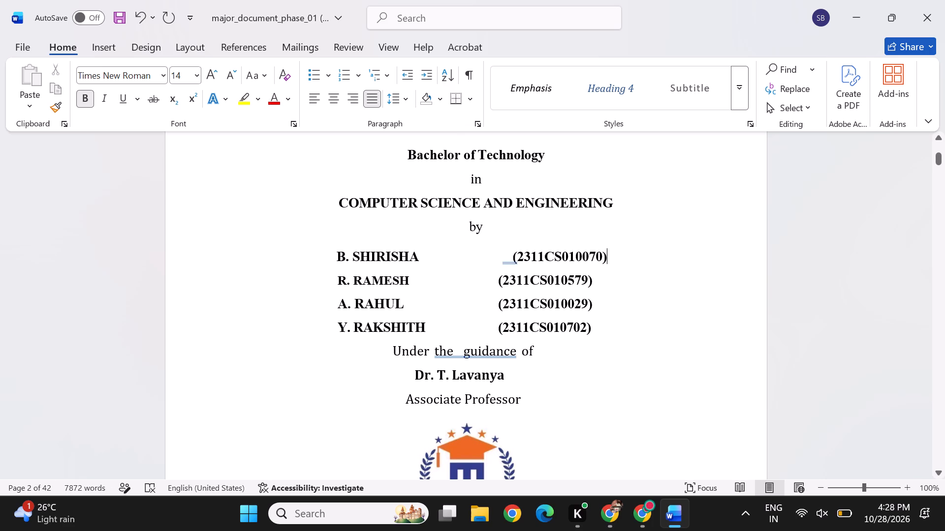
key("Left")
key("Delete")
key("Delete")
key("Delete")
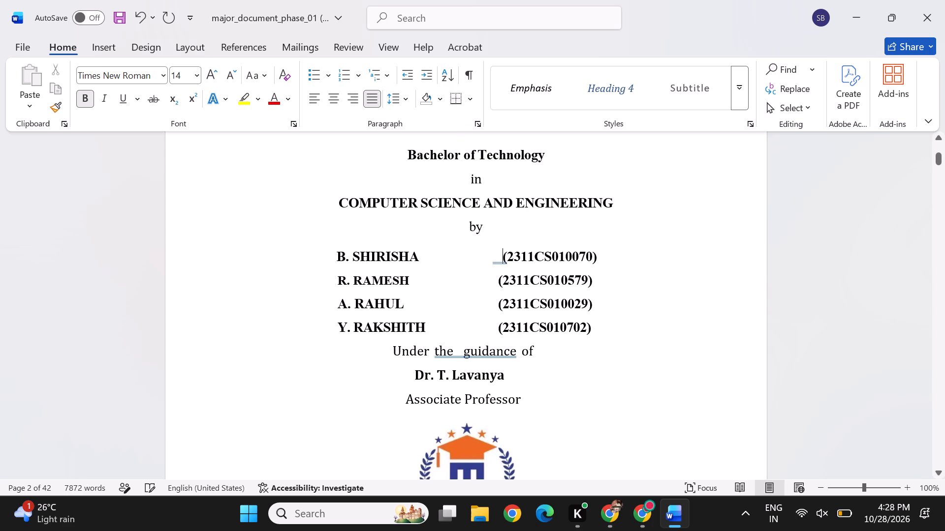
key("Left")
key("Delete")
key("Left")
key("Delete")
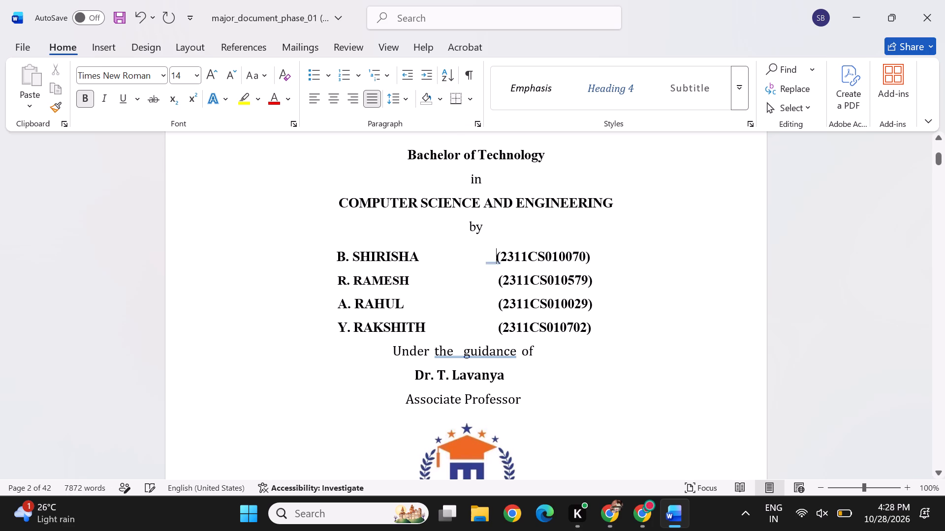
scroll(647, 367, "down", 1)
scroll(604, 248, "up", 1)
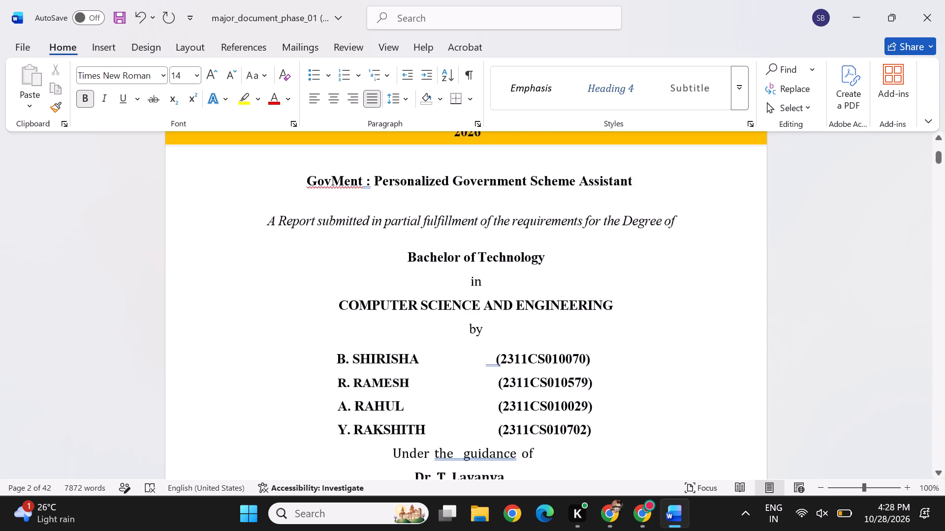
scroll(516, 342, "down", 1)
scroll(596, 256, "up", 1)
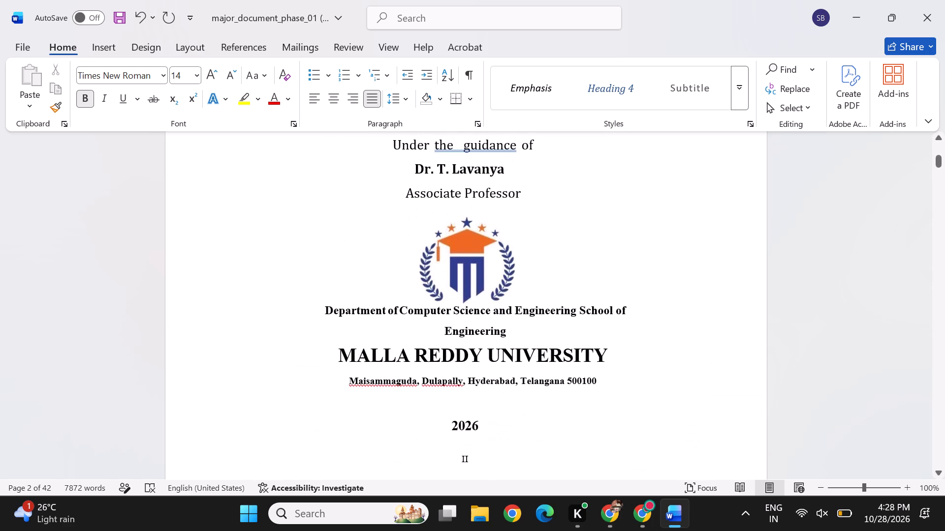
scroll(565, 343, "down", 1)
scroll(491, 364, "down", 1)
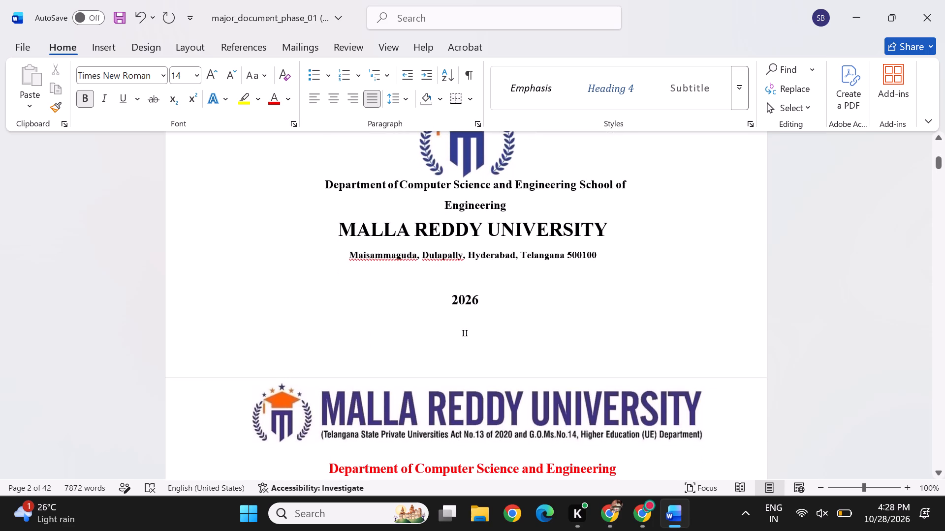
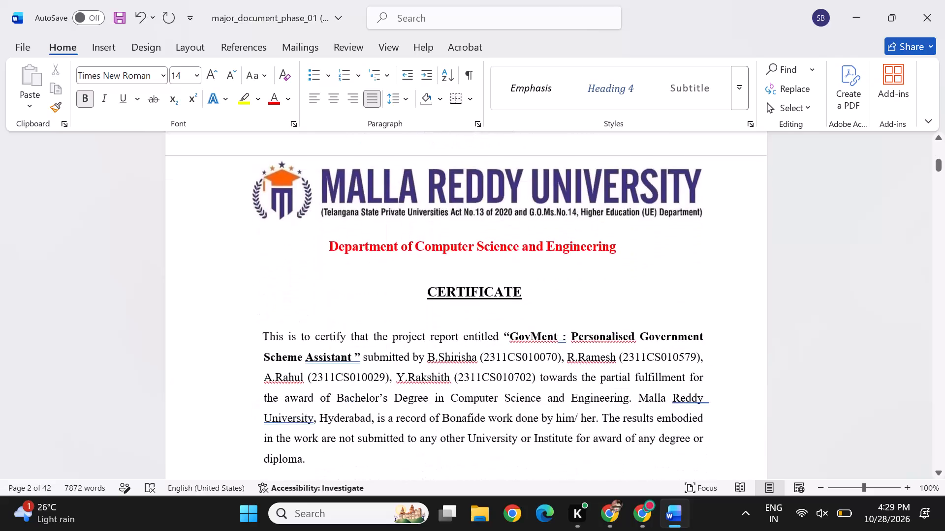
Replace the initial in the internal guide's name on the certificate page with "Mrs.T." before the surname.
scroll(512, 321, "down", 1)
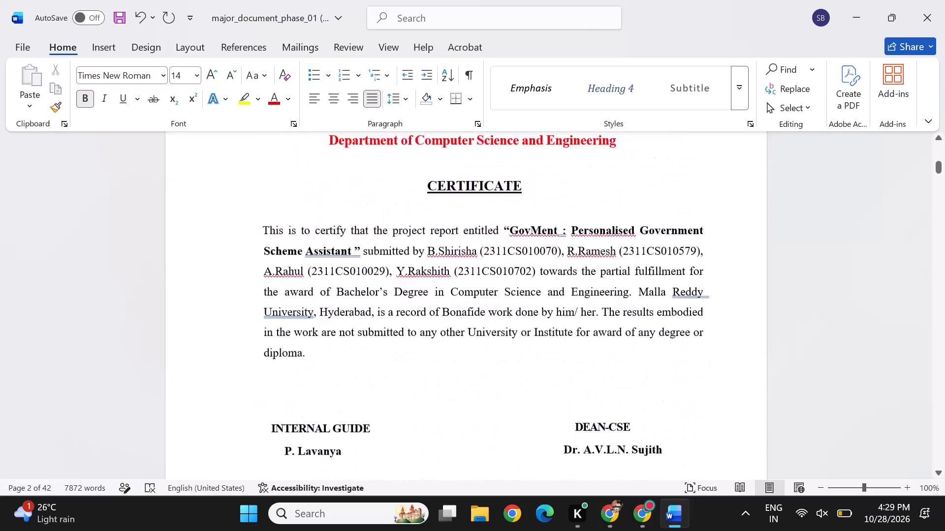
scroll(512, 321, "down", 1)
scroll(459, 319, "up", 1)
left_click(284, 352)
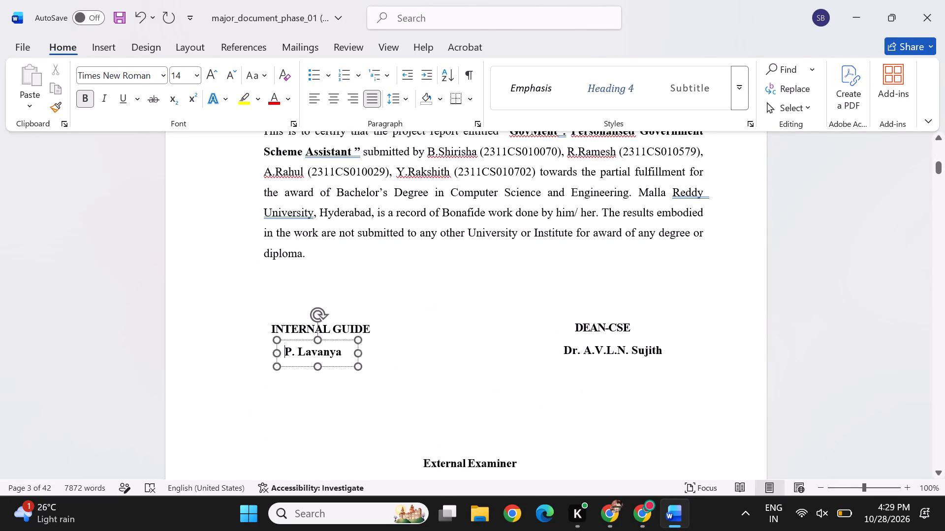
key("Delete")
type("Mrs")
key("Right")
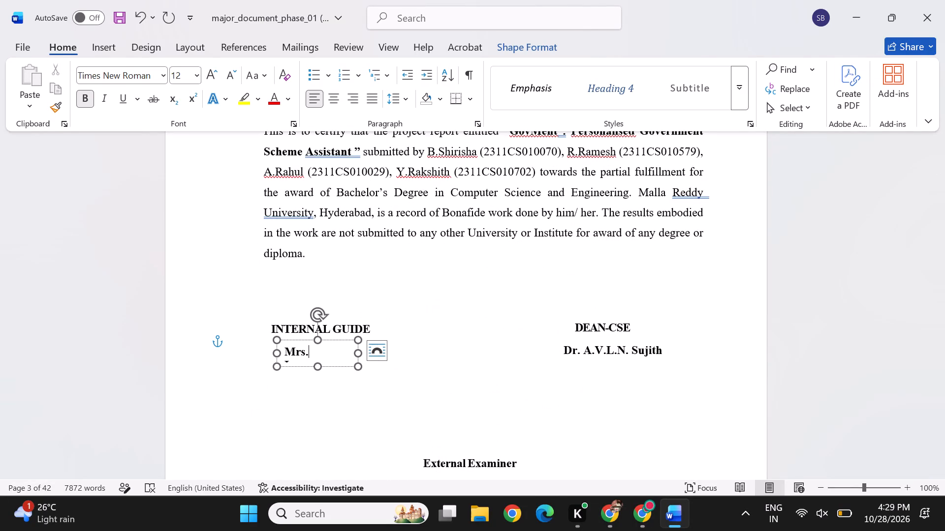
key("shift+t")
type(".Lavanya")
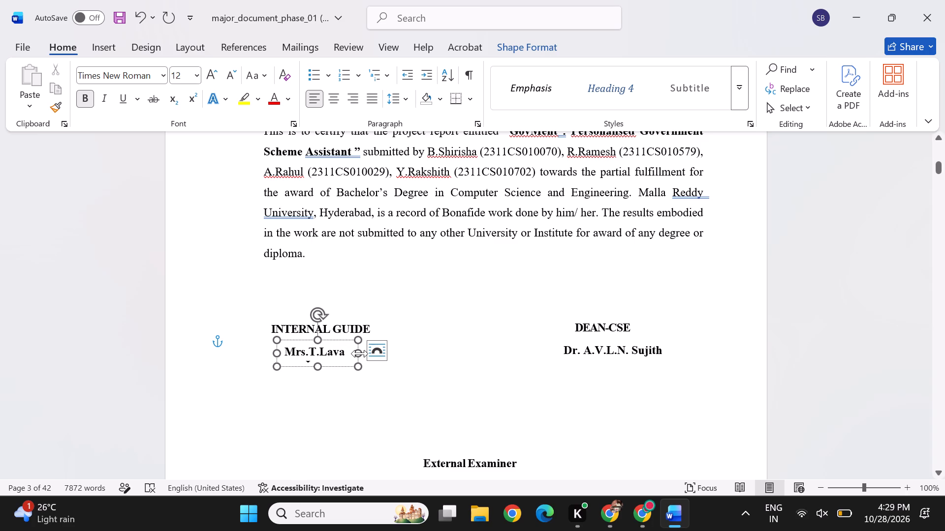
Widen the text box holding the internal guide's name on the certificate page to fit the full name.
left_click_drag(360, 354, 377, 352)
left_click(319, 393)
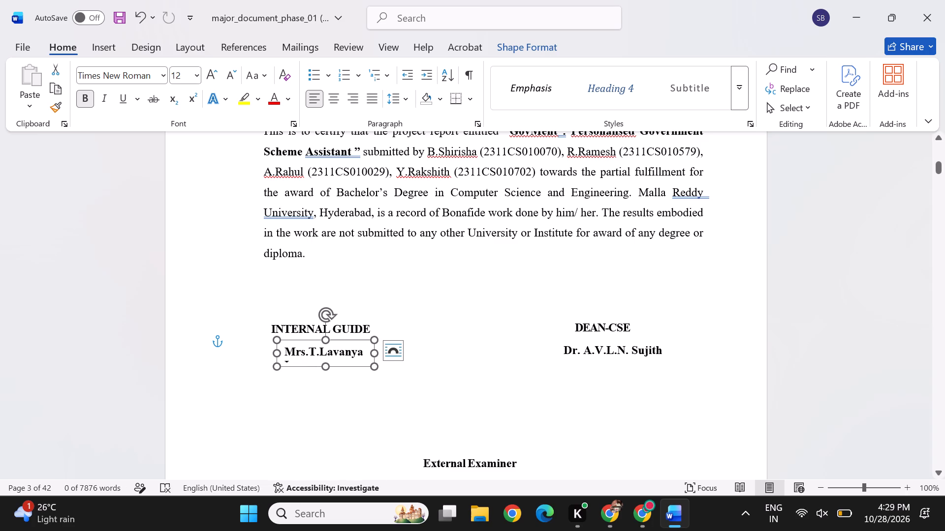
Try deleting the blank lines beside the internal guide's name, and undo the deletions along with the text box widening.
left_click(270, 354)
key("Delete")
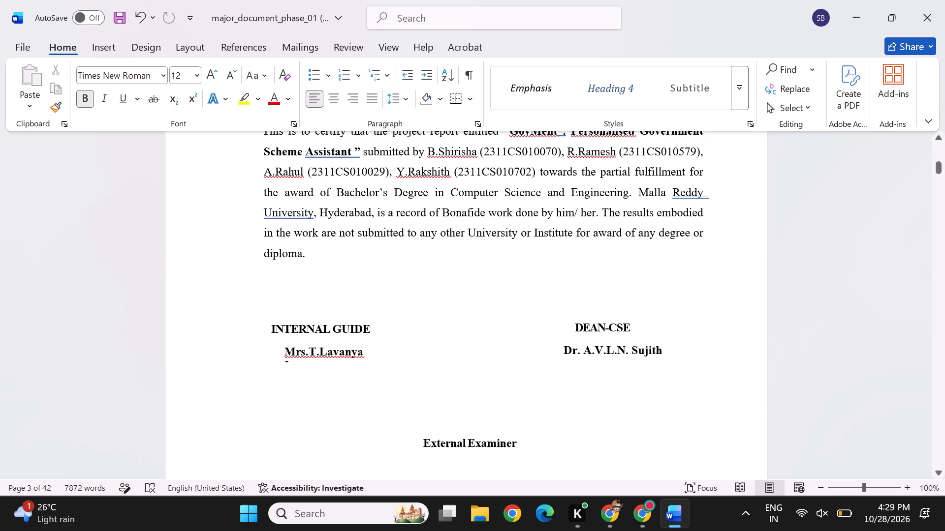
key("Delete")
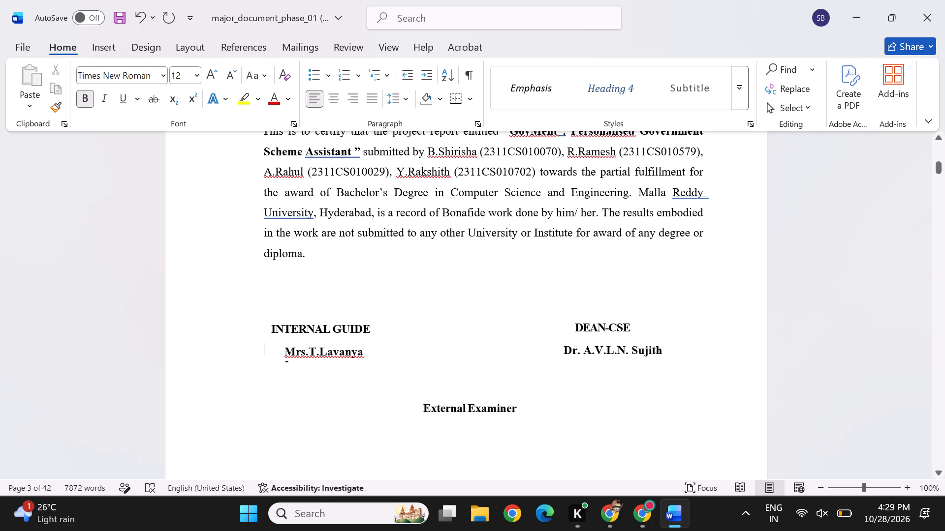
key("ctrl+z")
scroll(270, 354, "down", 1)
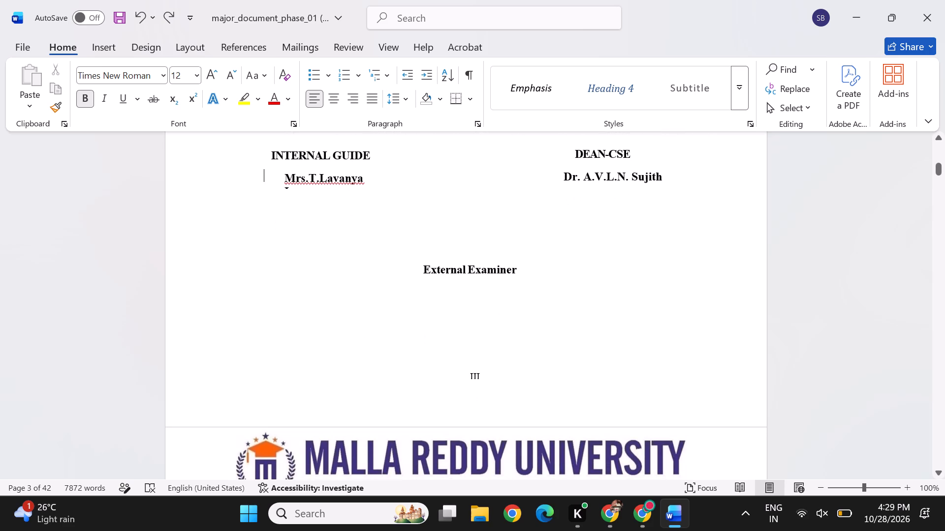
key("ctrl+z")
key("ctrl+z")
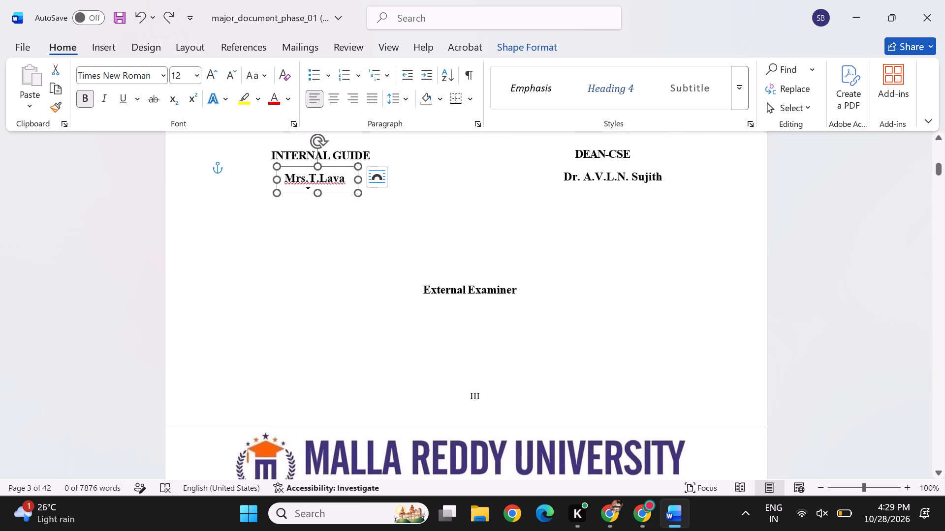
Widen the internal guide's name box on both sides so the full name fits and sits roughly centred under INTERNAL GUIDE.
left_click_drag(357, 180, 362, 180)
left_click_drag(362, 180, 377, 182)
left_click(402, 214)
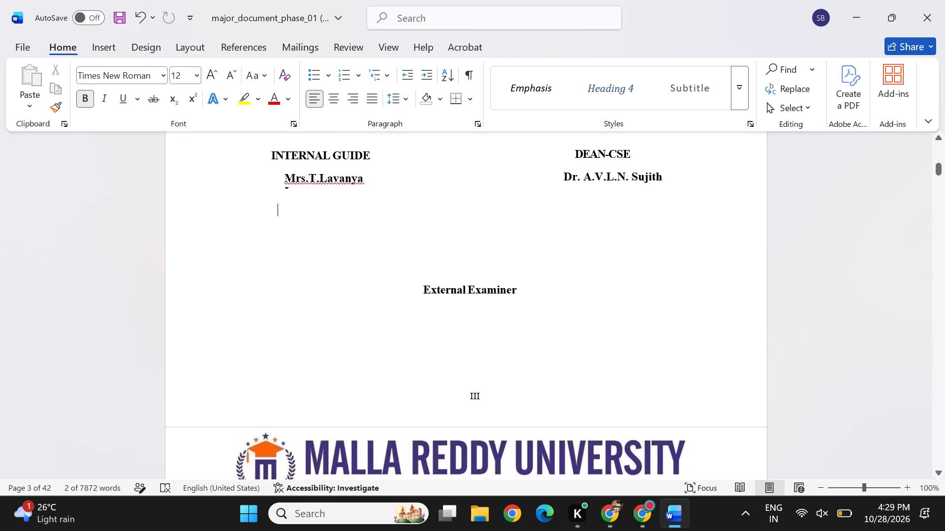
scroll(315, 228, "up", 1)
left_click(279, 214)
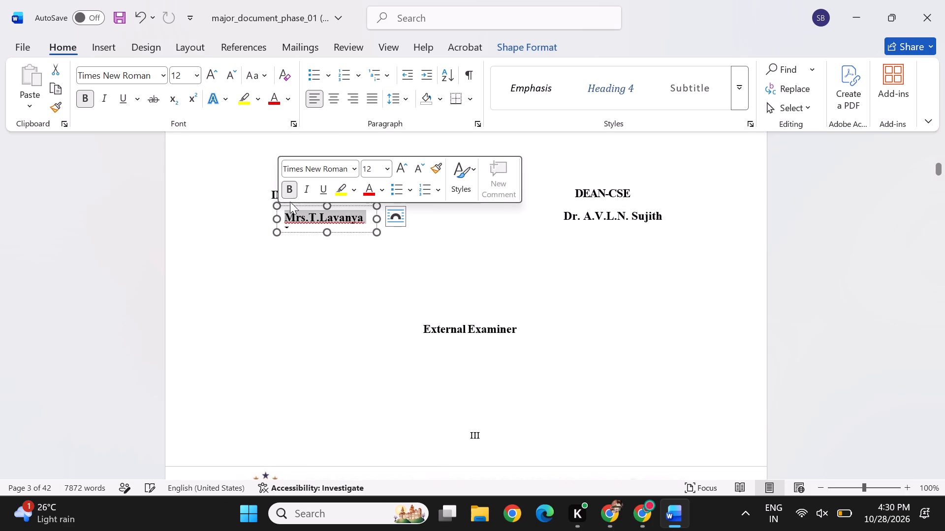
left_click_drag(281, 205, 260, 206)
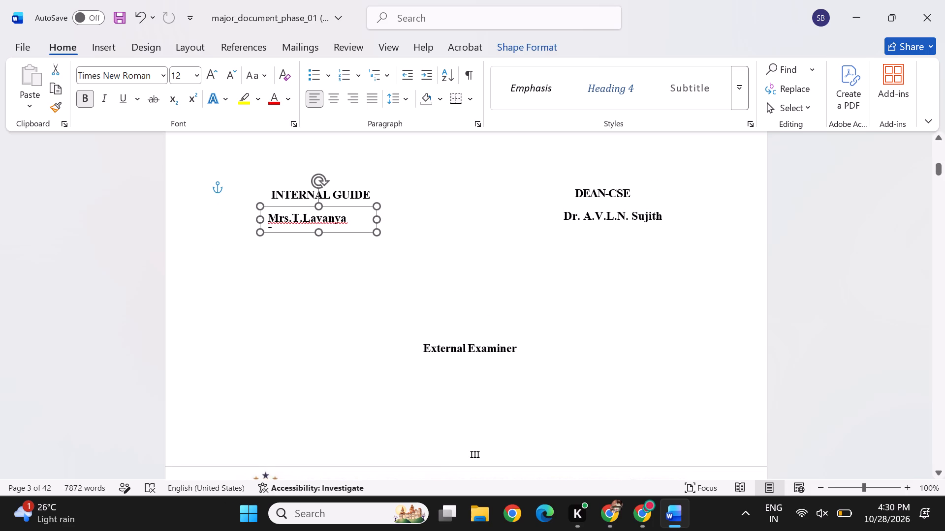
left_click_drag(260, 206, 273, 206)
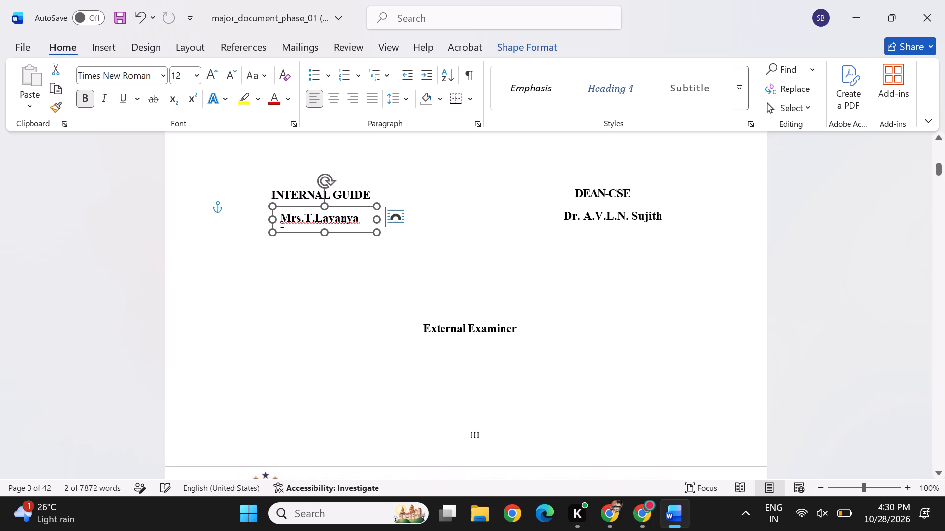
left_click(322, 301)
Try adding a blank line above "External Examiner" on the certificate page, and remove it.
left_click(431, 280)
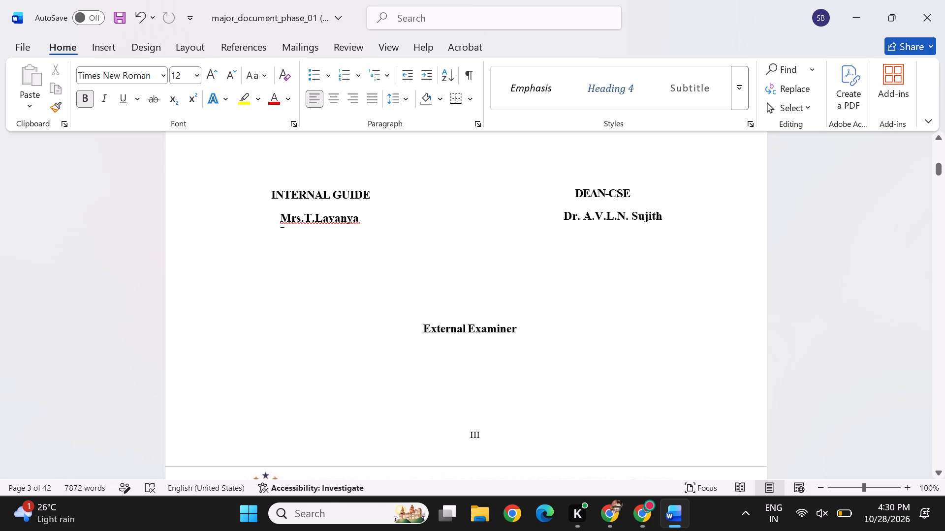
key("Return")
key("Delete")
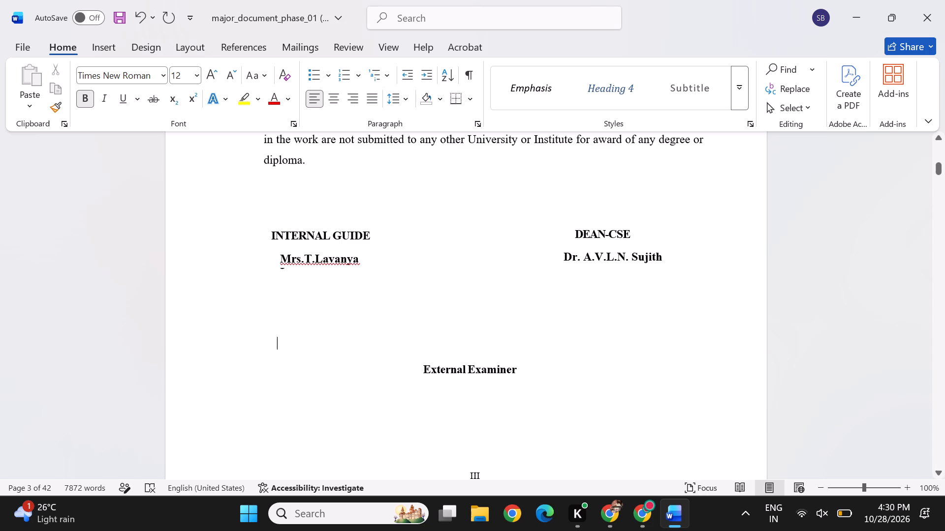
Replace the hyphen in the "DEAN-CSE" label on the certificate page with a single space, giving "DEAN CSE".
left_click(604, 237)
key("Delete")
key("space")
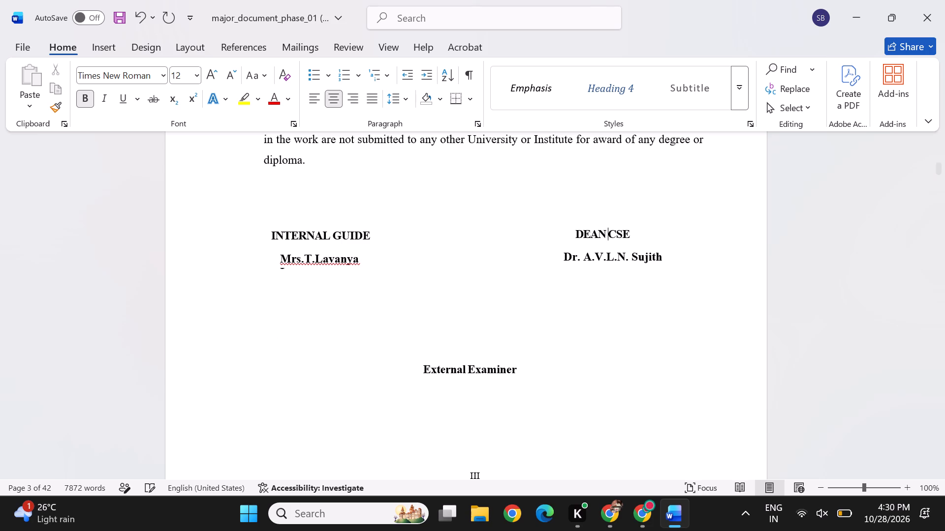
key("space")
key("space")
key("space")
key("Left")
key("Delete")
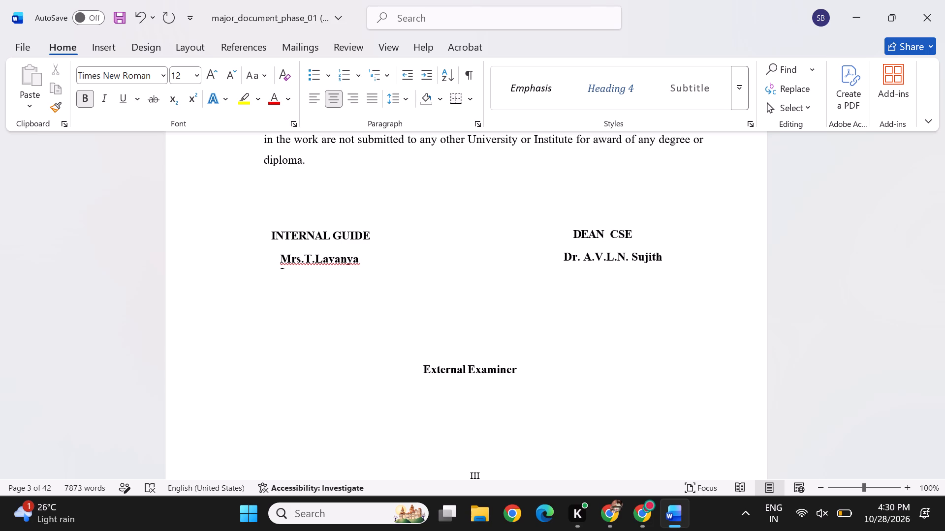
key("Delete")
key("Left")
key("Delete")
key("shift+c")
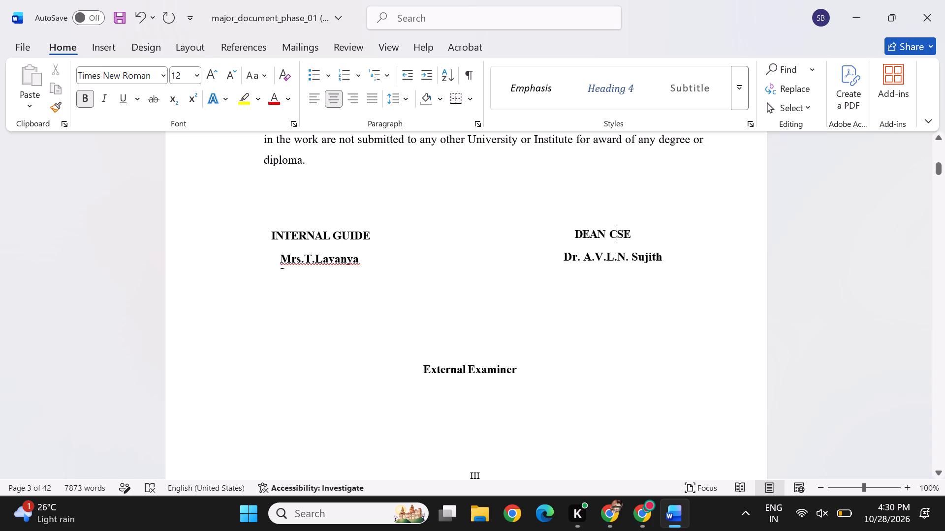
Examine the certificate page's signature block, including the small mark beneath the internal guide's name.
scroll(597, 286, "down", 1)
scroll(597, 286, "up", 2)
scroll(554, 380, "down", 1)
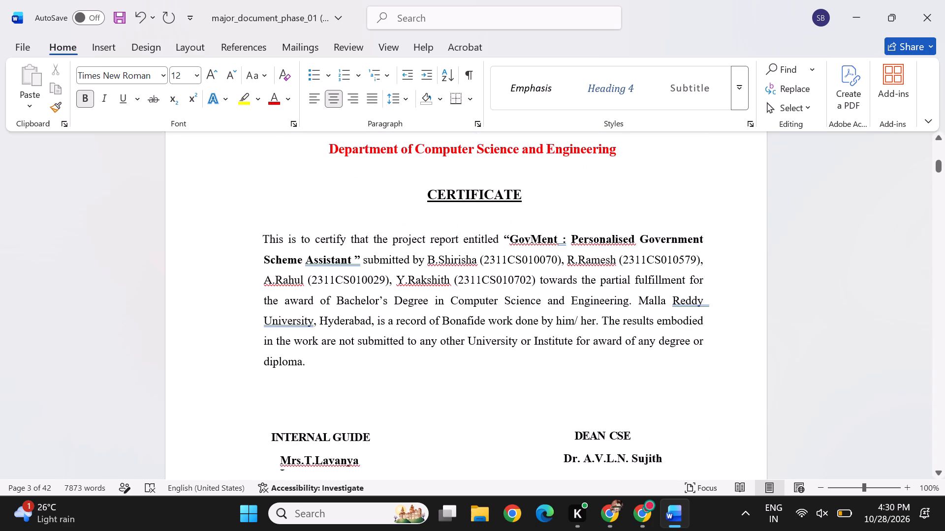
scroll(517, 396, "down", 1)
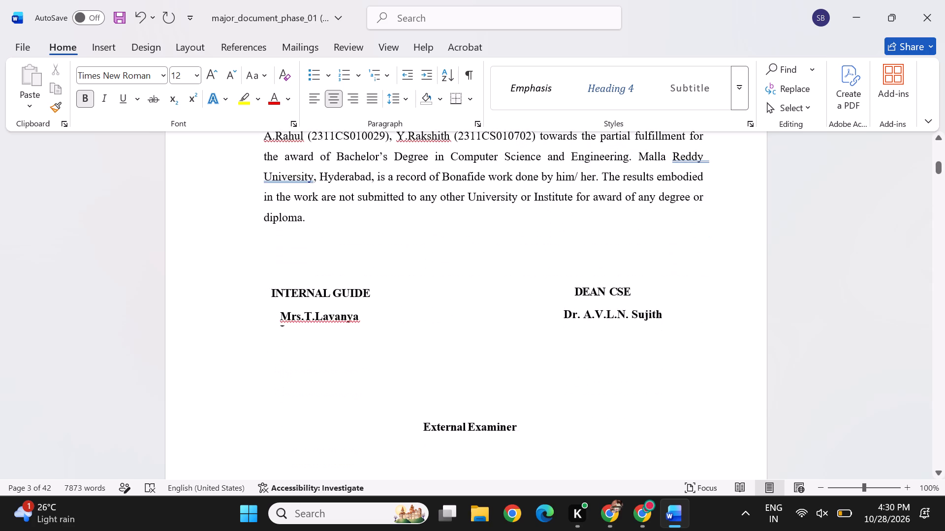
scroll(398, 366, "down", 1)
scroll(526, 289, "down", 1)
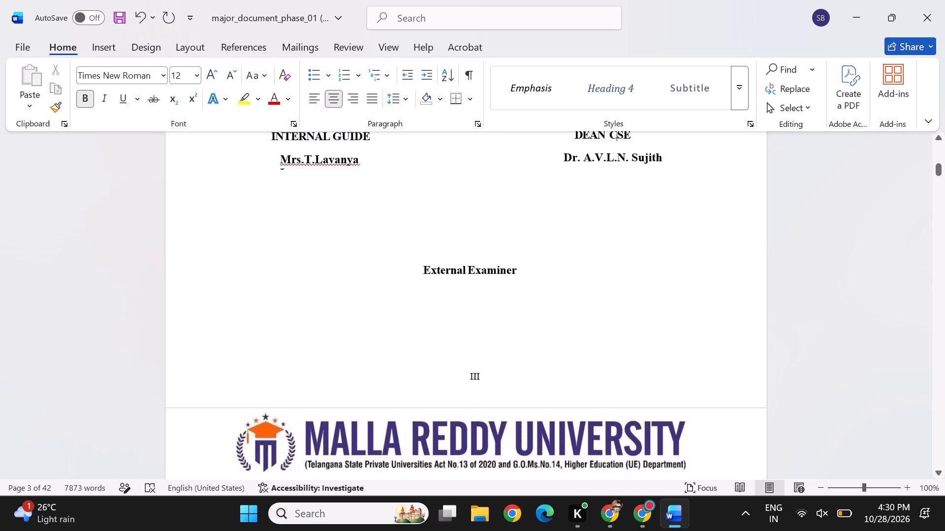
left_click(282, 172)
left_click(319, 248)
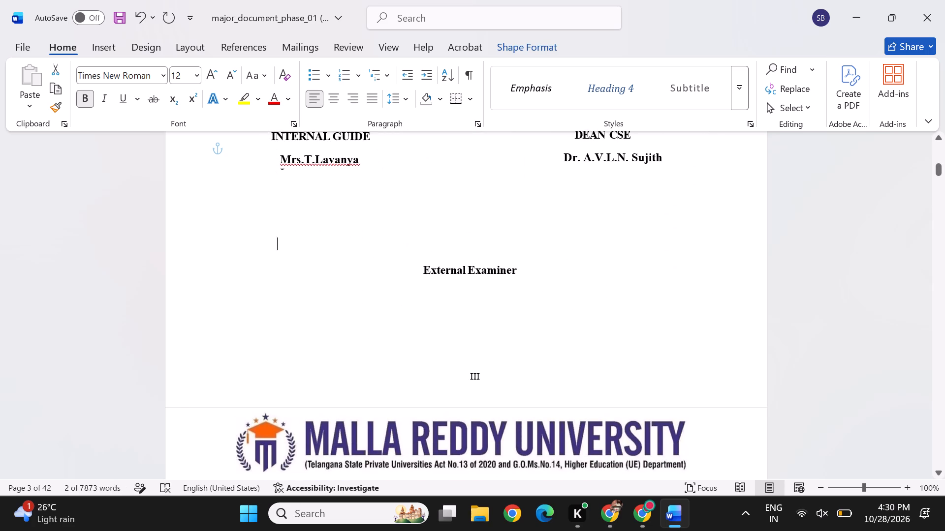
left_click(362, 161)
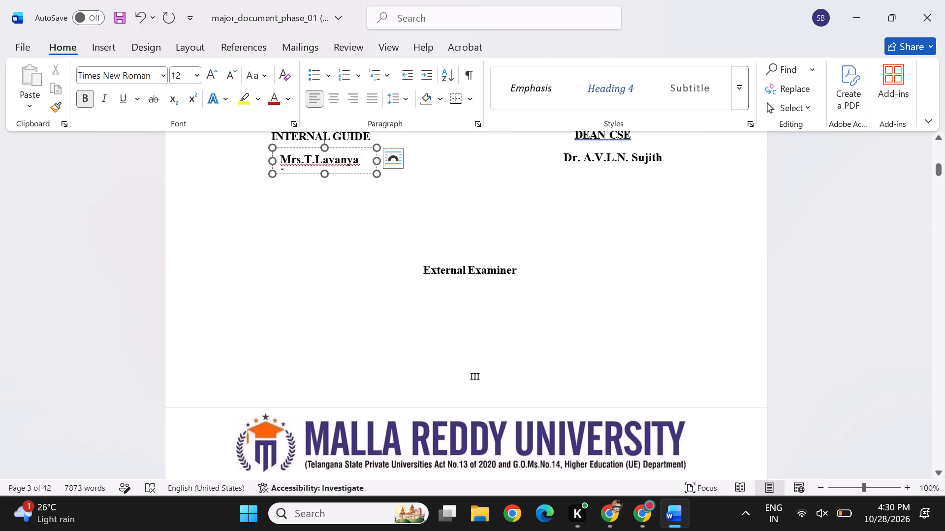
left_click(282, 166)
left_click(323, 246)
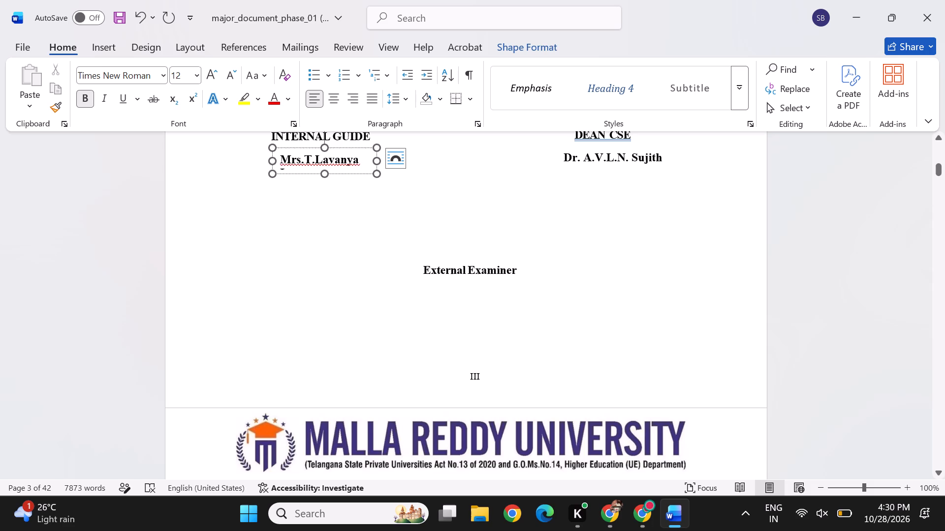
Review the declaration, acknowledgement and start of the abstract, checking the guide details and student lists.
scroll(350, 311, "down", 1)
scroll(384, 274, "up", 1)
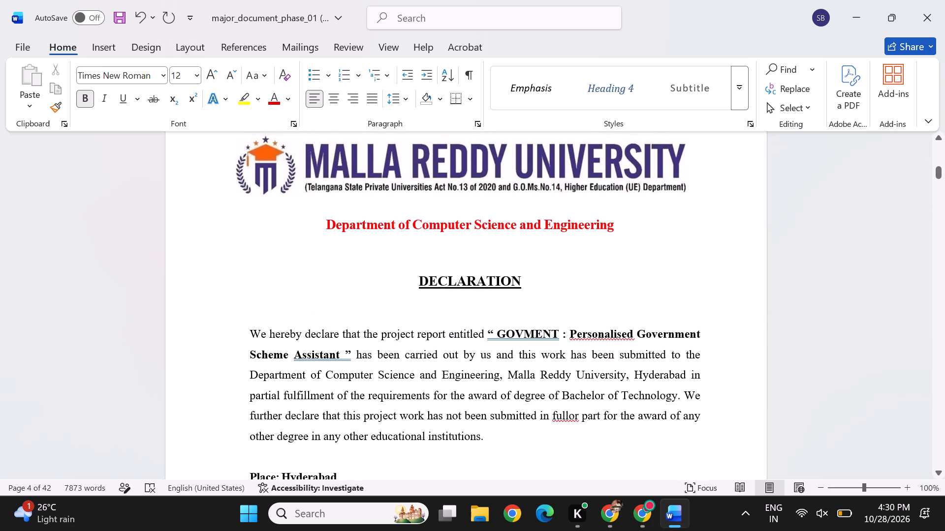
scroll(518, 375, "down", 1)
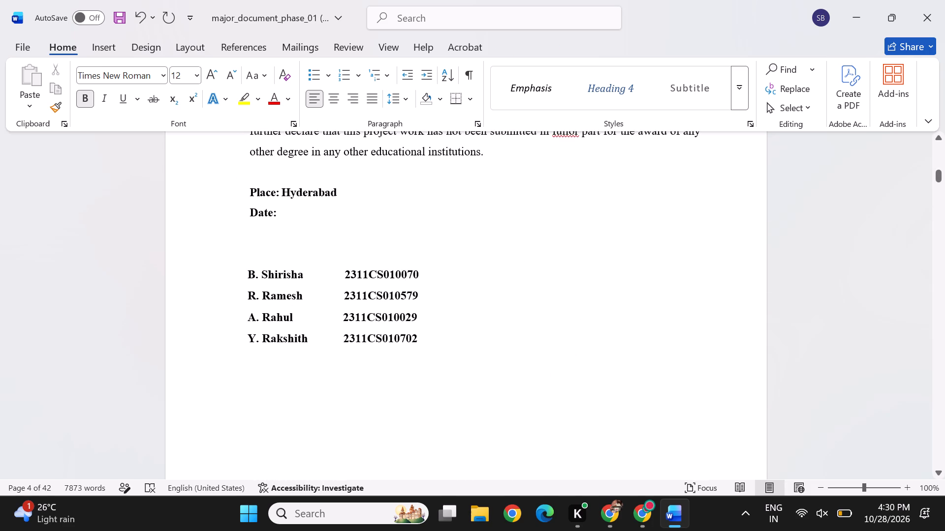
left_click(290, 209)
scroll(436, 278, "up", 1)
scroll(436, 278, "down", 1)
scroll(460, 230, "down", 1)
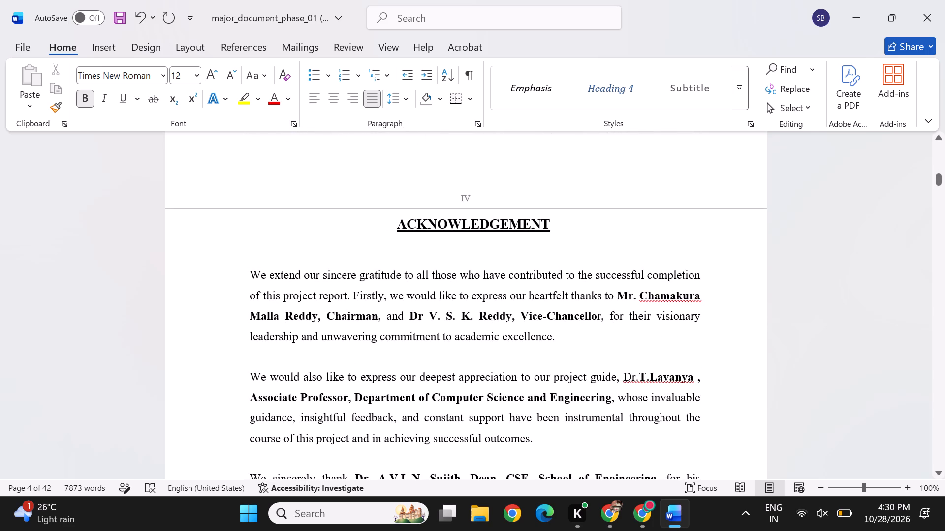
scroll(492, 271, "down", 2)
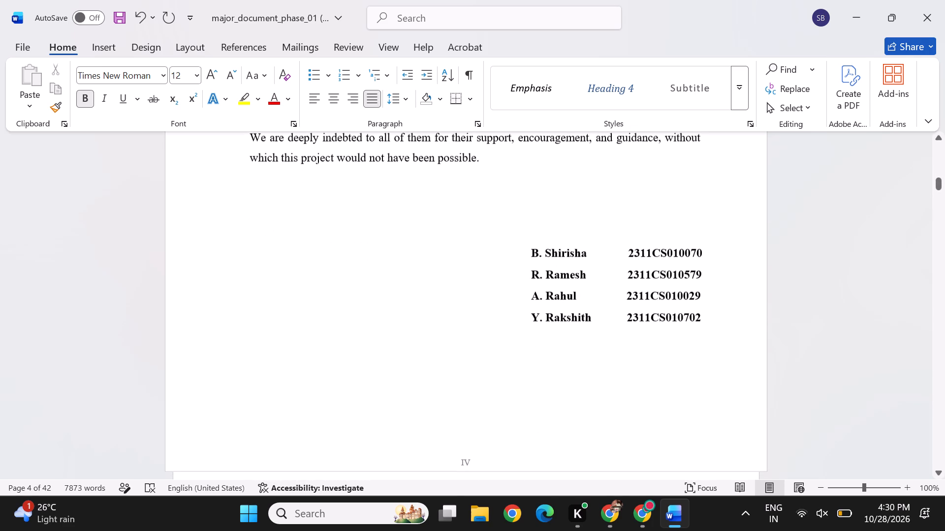
scroll(518, 329, "down", 1)
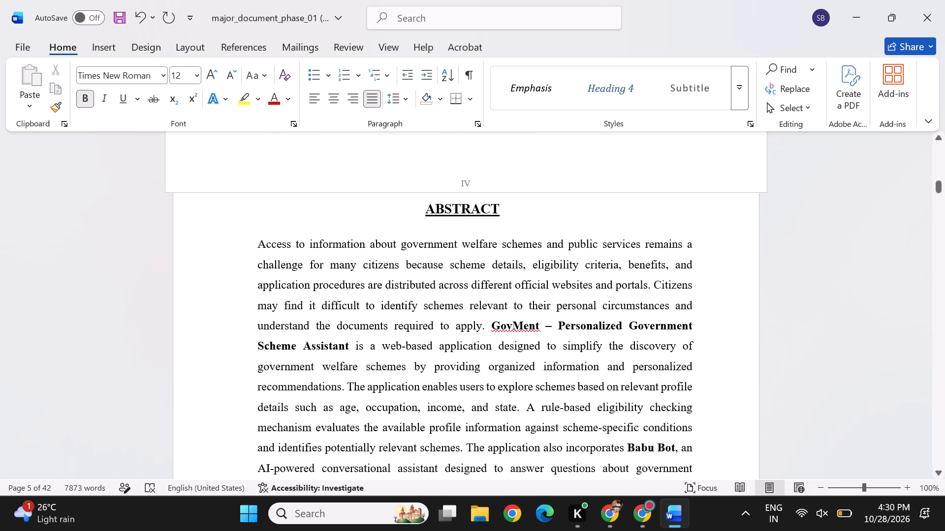
scroll(480, 325, "up", 1)
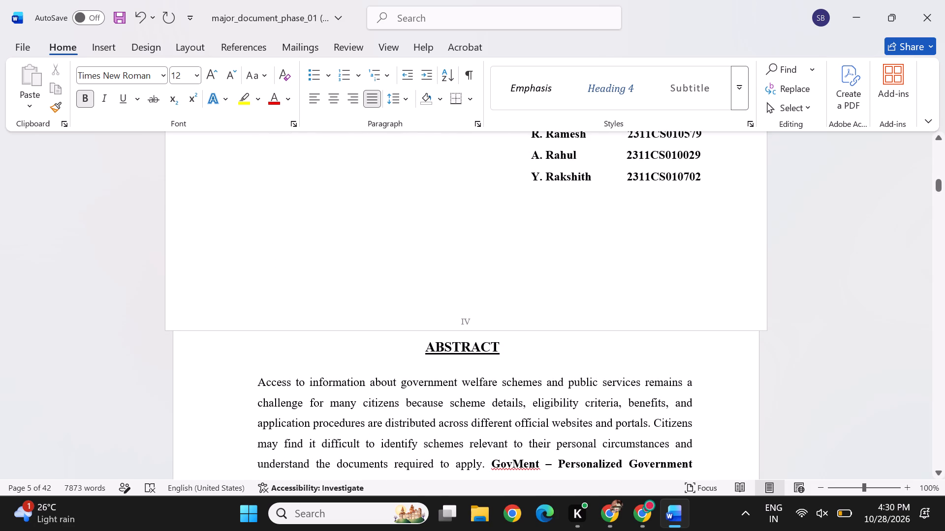
left_click(435, 306)
scroll(364, 311, "up", 2)
scroll(289, 307, "up", 1)
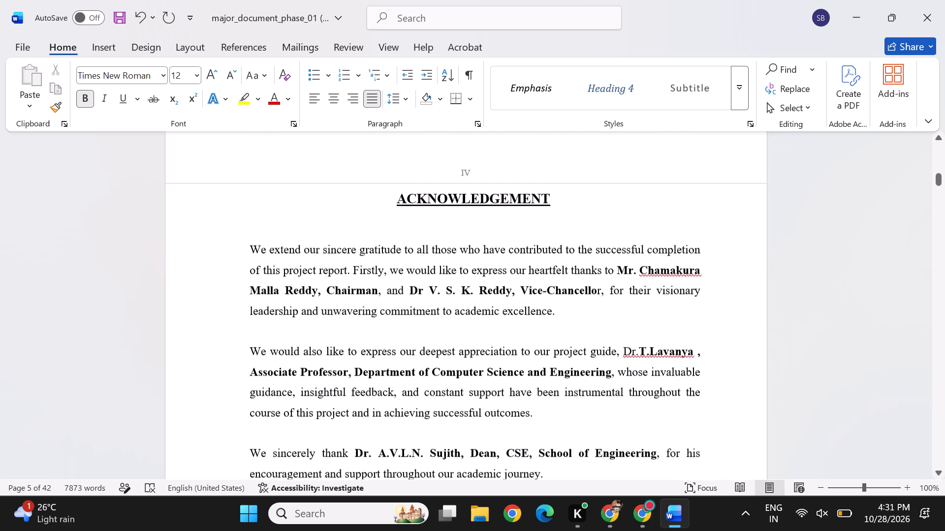
Insert a blank line above "External Examiner" on the certificate page.
scroll(382, 320, "up", 3)
scroll(386, 266, "up", 1)
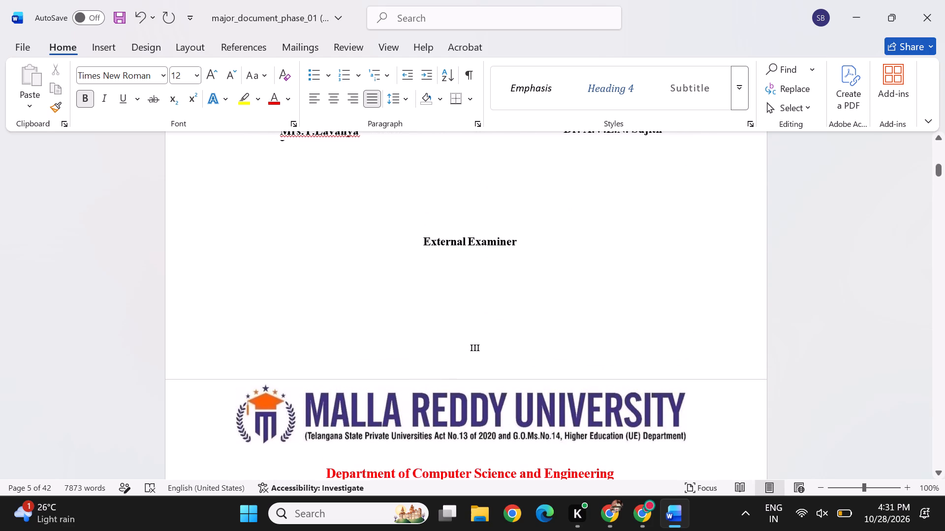
left_click(442, 205)
scroll(527, 245, "down", 3)
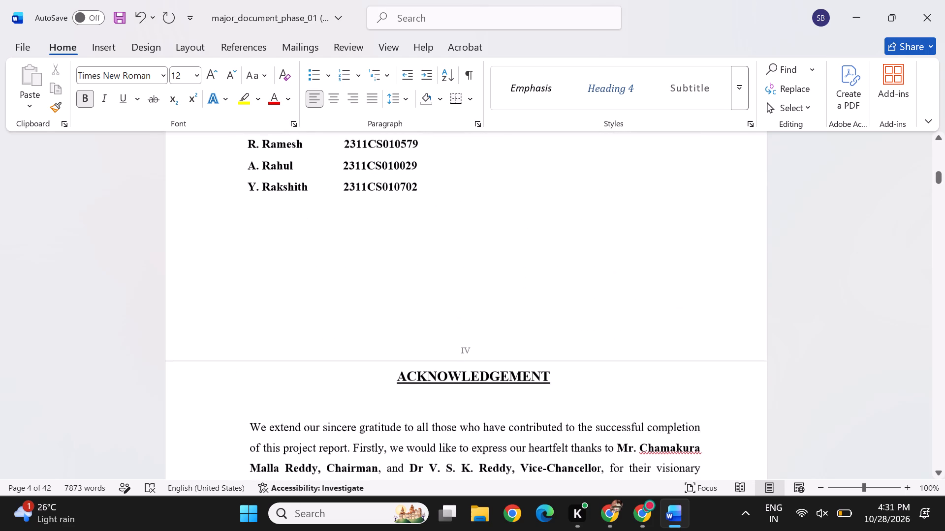
scroll(526, 252, "up", 4)
scroll(444, 366, "down", 1)
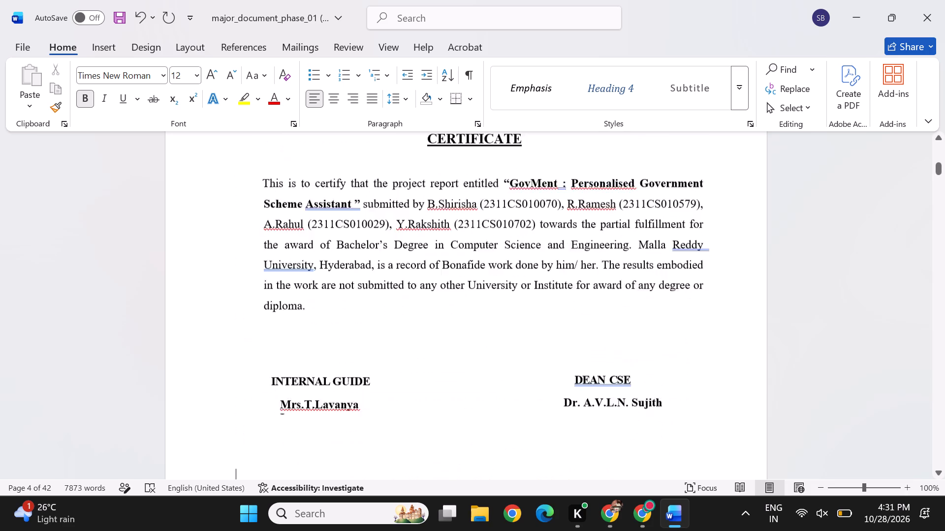
scroll(444, 366, "down", 1)
left_click(465, 185)
key("Return")
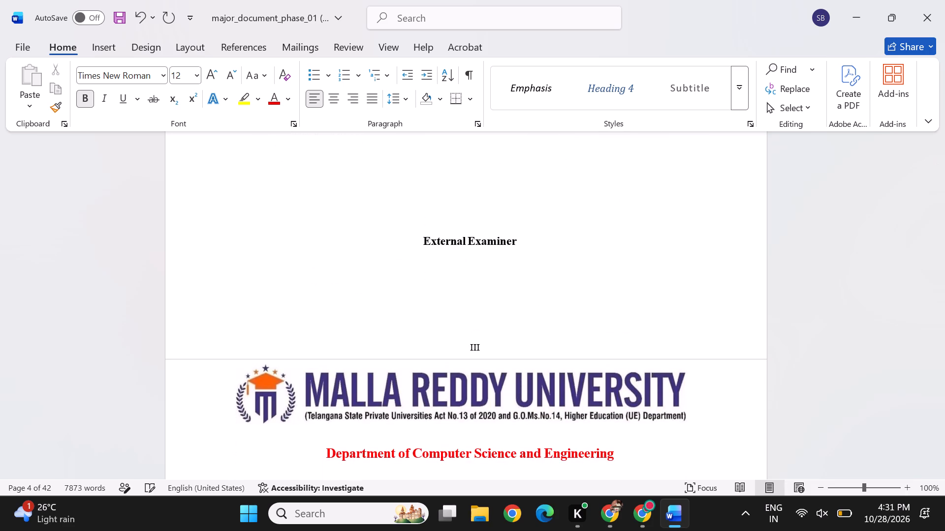
Review the declaration, acknowledgement and abstract pages, briefly collapsing and re-expanding the abstract section.
scroll(511, 246, "down", 1)
scroll(499, 354, "down", 1)
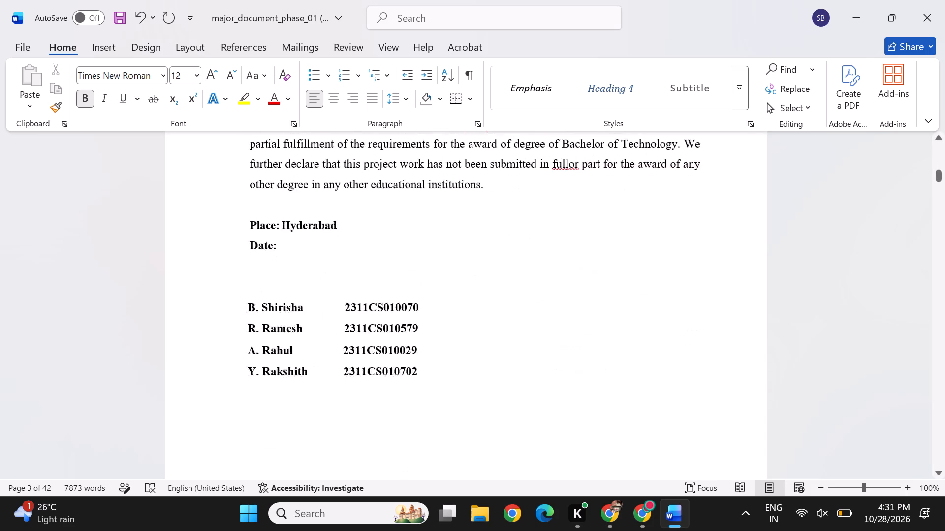
scroll(499, 354, "down", 1)
scroll(499, 354, "down", 1, "ctrl")
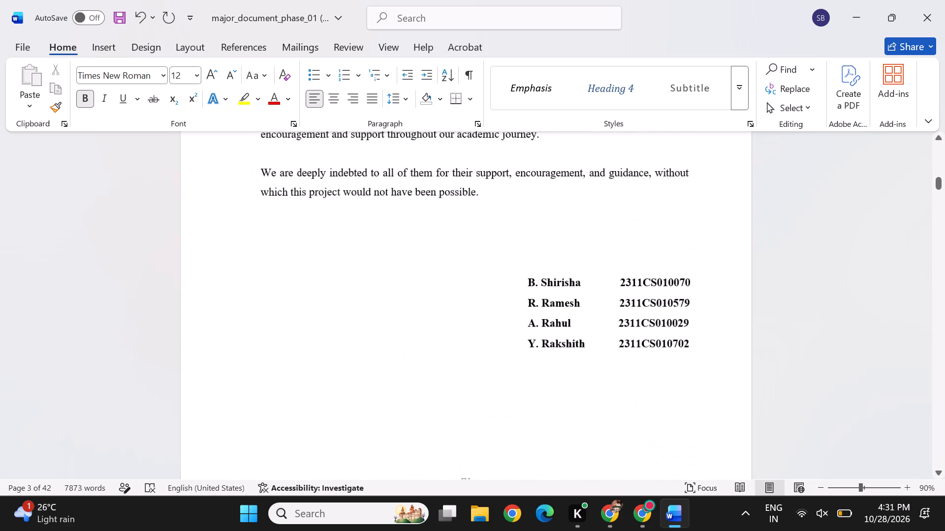
scroll(536, 383, "down", 2)
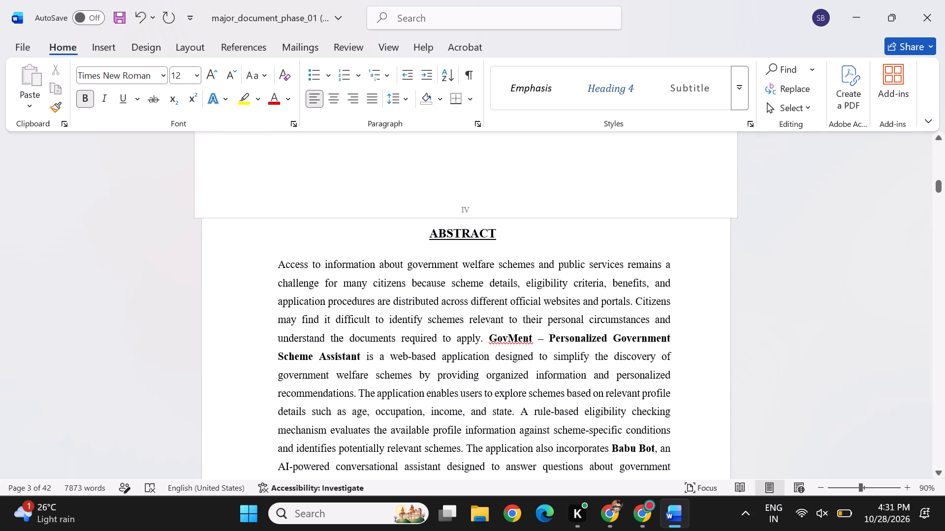
left_click(416, 234)
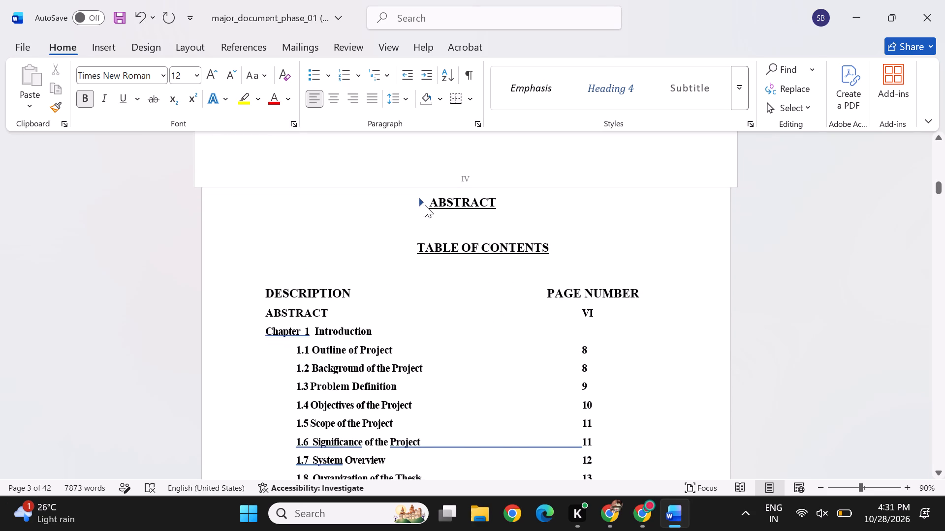
left_click(420, 202)
scroll(418, 330, "down", 2)
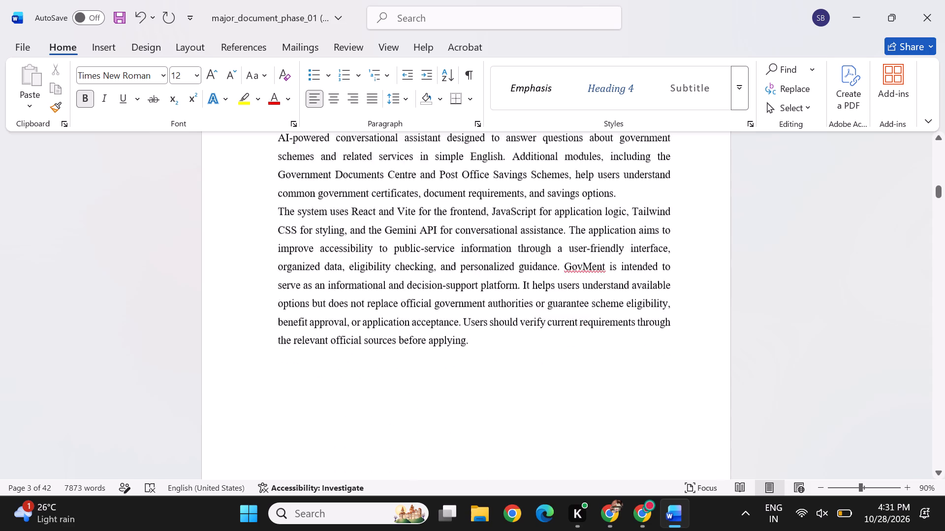
Examine the table of contents, checking the entries and page numbers from the abstract through Chapter 4 and References, and the start of the list of figures.
scroll(418, 330, "down", 1)
scroll(477, 208, "up", 1)
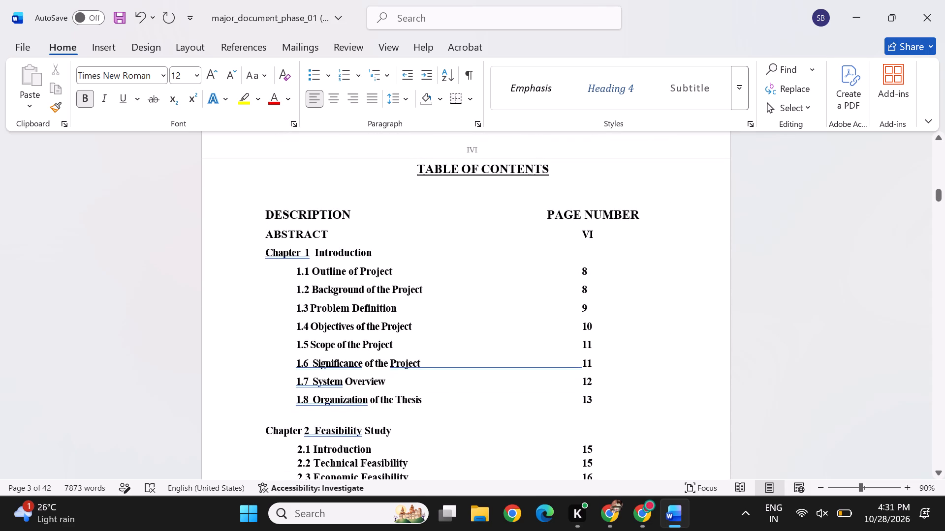
scroll(477, 208, "up", 1)
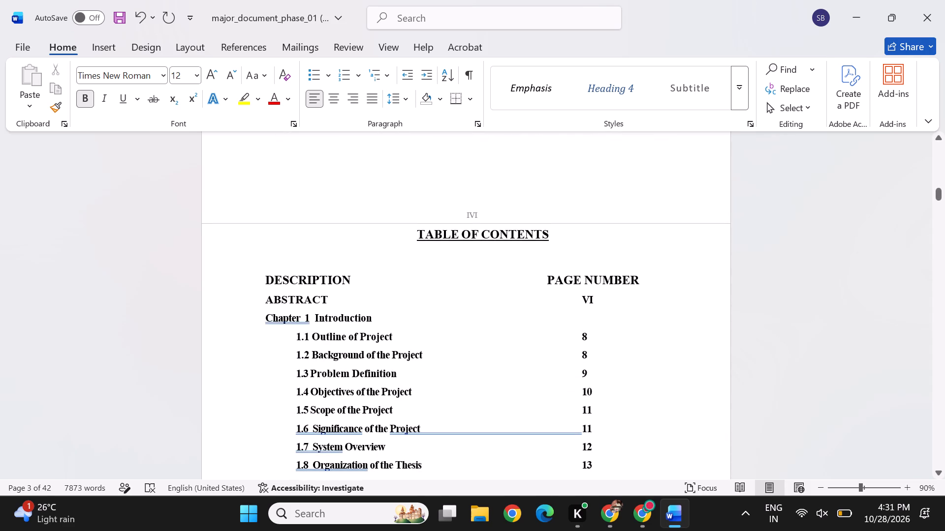
scroll(489, 342, "down", 1)
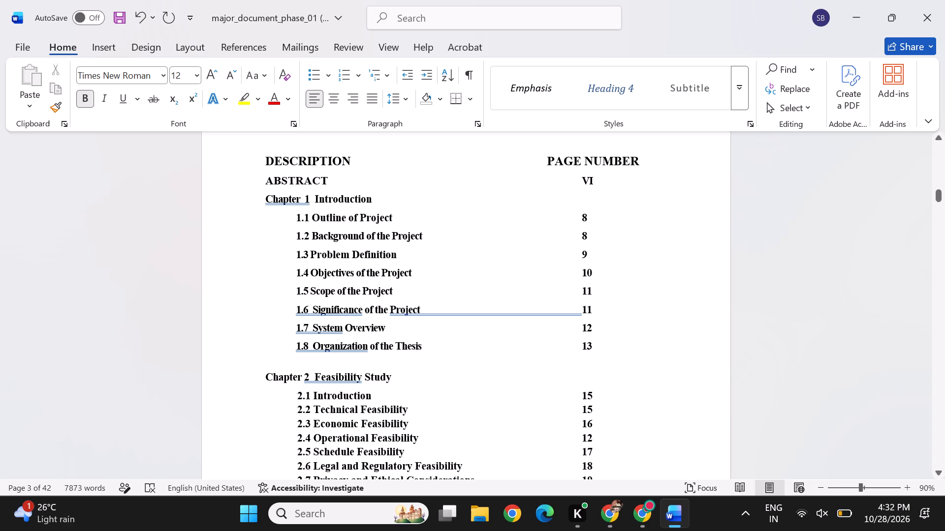
scroll(680, 300, "up", 1)
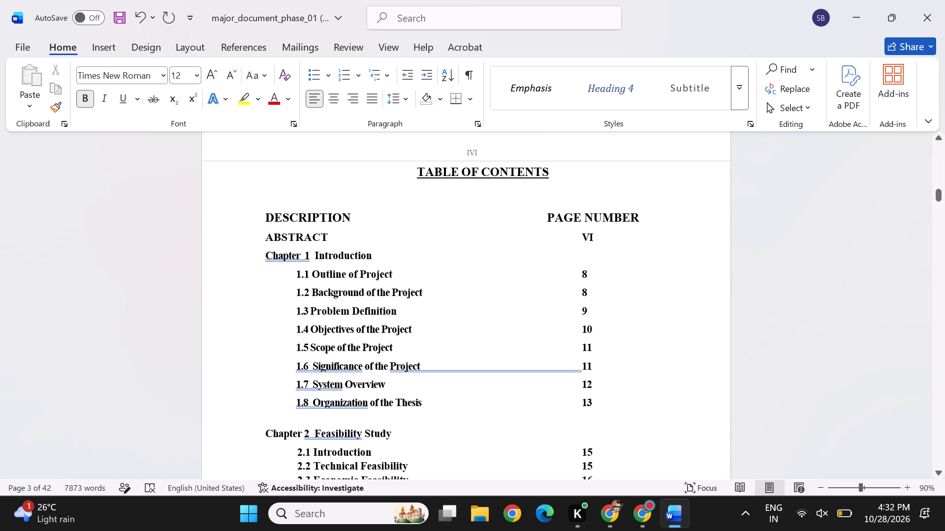
scroll(515, 344, "down", 1)
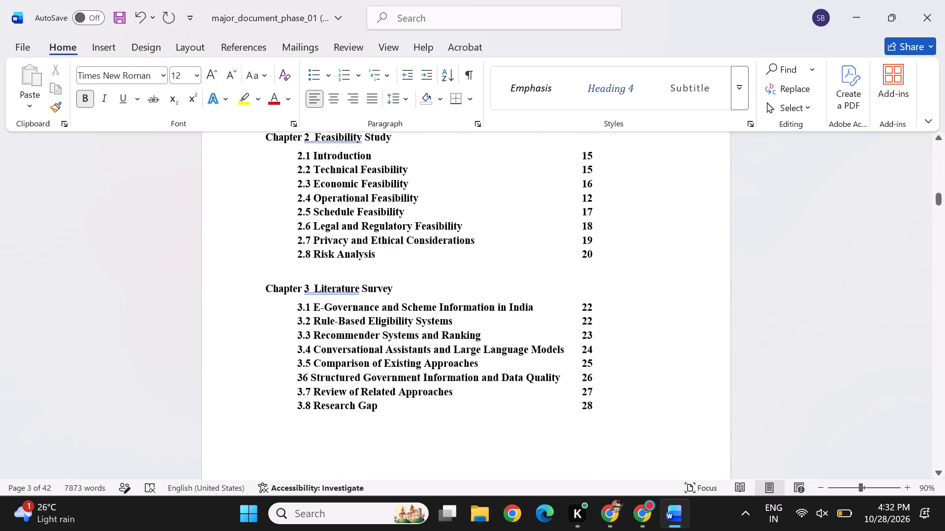
scroll(536, 302, "down", 1)
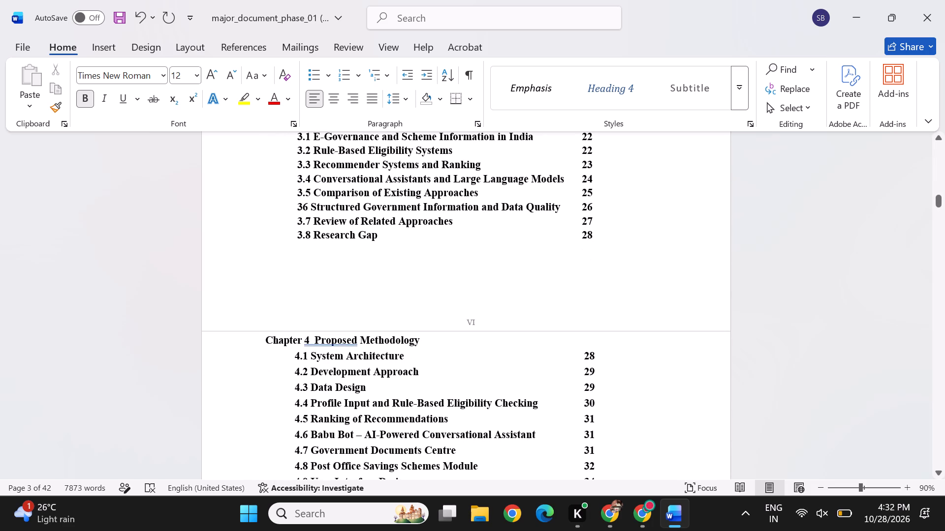
scroll(466, 309, "down", 1)
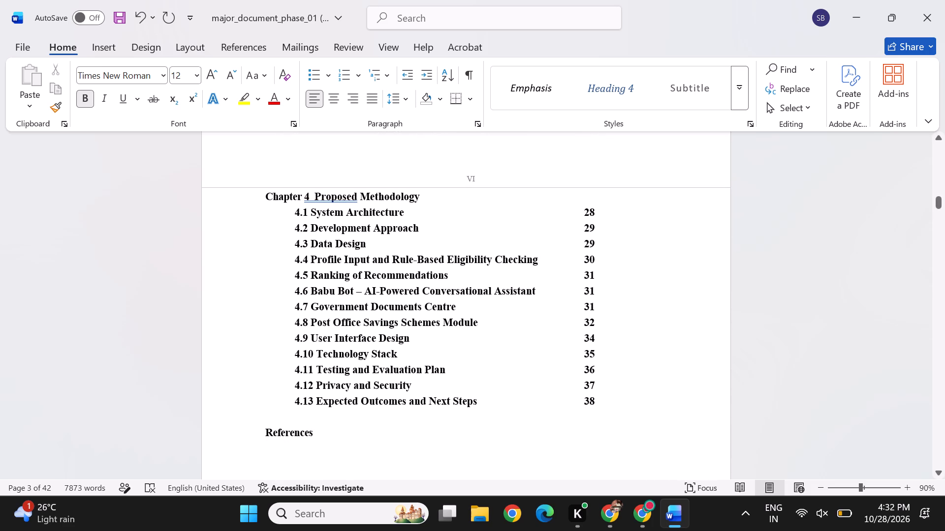
left_click(261, 431)
scroll(340, 448, "down", 1)
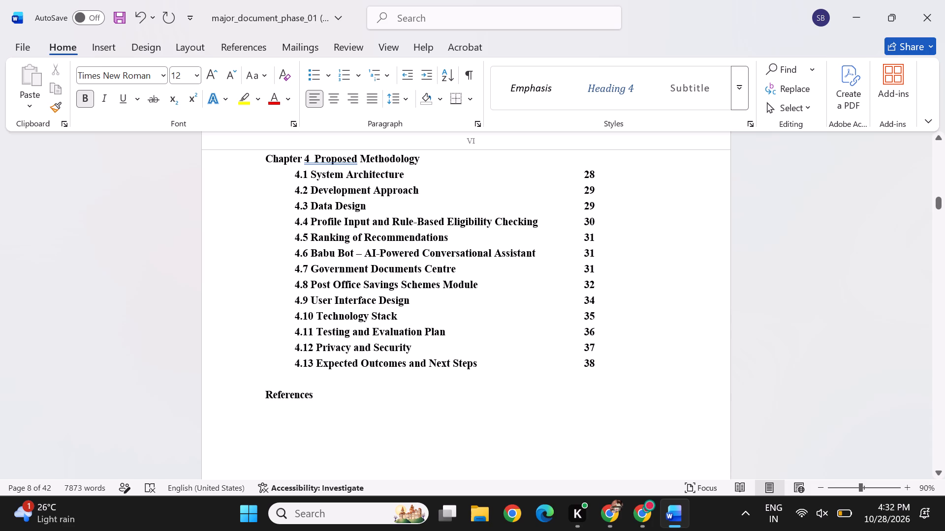
scroll(437, 399, "down", 3)
scroll(437, 399, "up", 2)
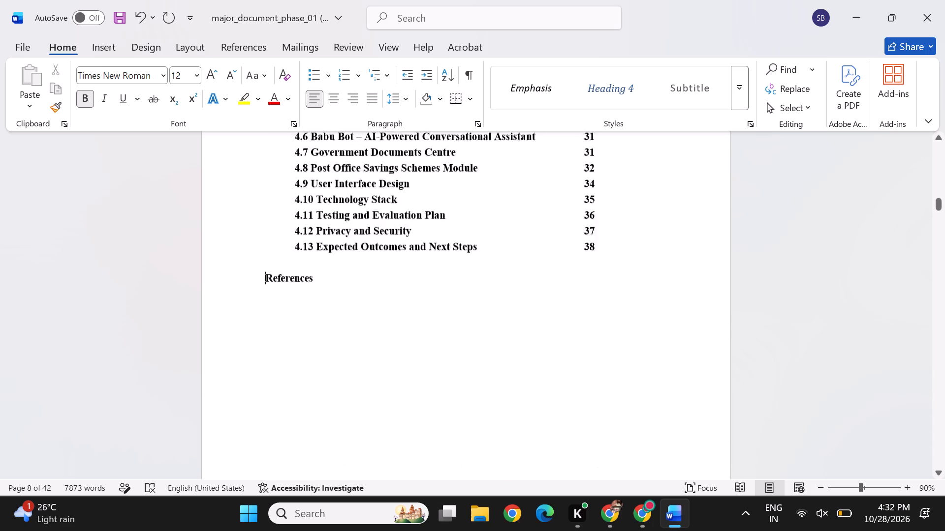
scroll(437, 399, "up", 2)
scroll(676, 277, "up", 2)
scroll(676, 277, "down", 1)
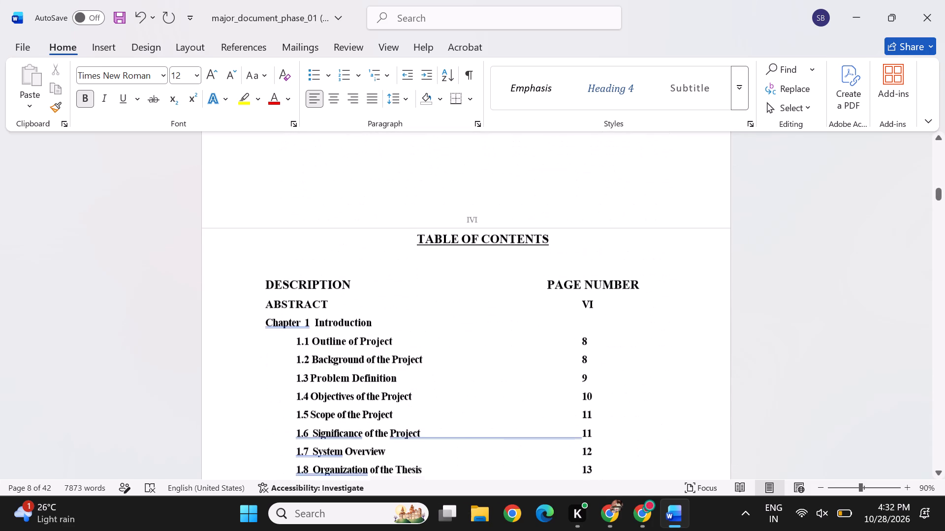
scroll(678, 340, "down", 1)
scroll(735, 283, "down", 1)
scroll(630, 337, "down", 1)
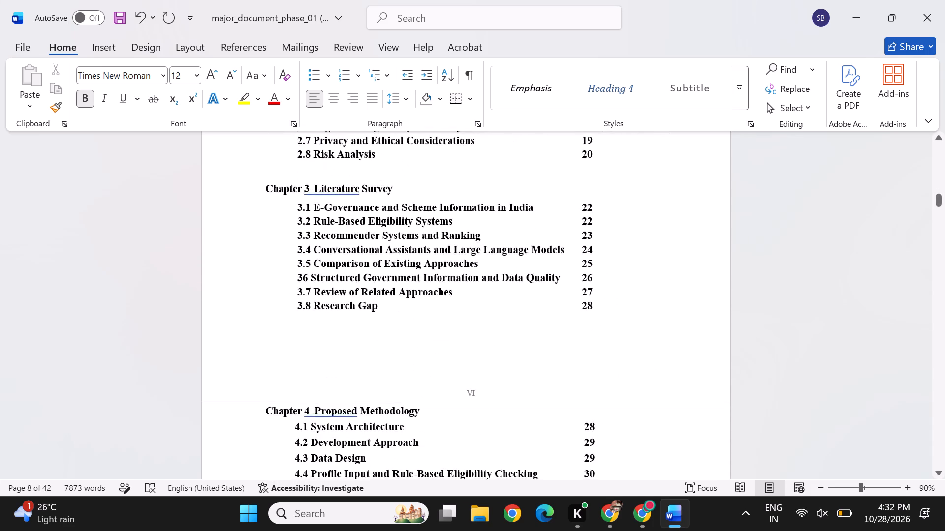
scroll(630, 337, "down", 1)
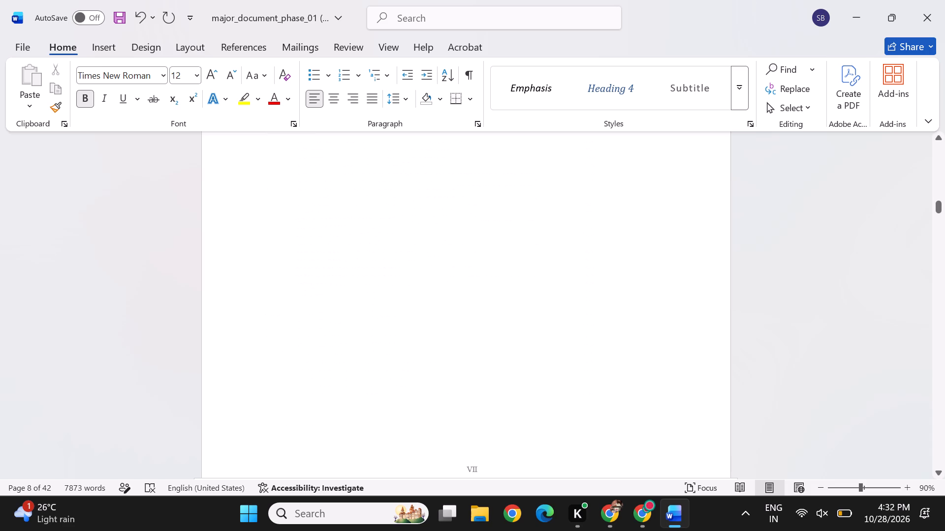
scroll(589, 308, "up", 1)
scroll(489, 317, "down", 2)
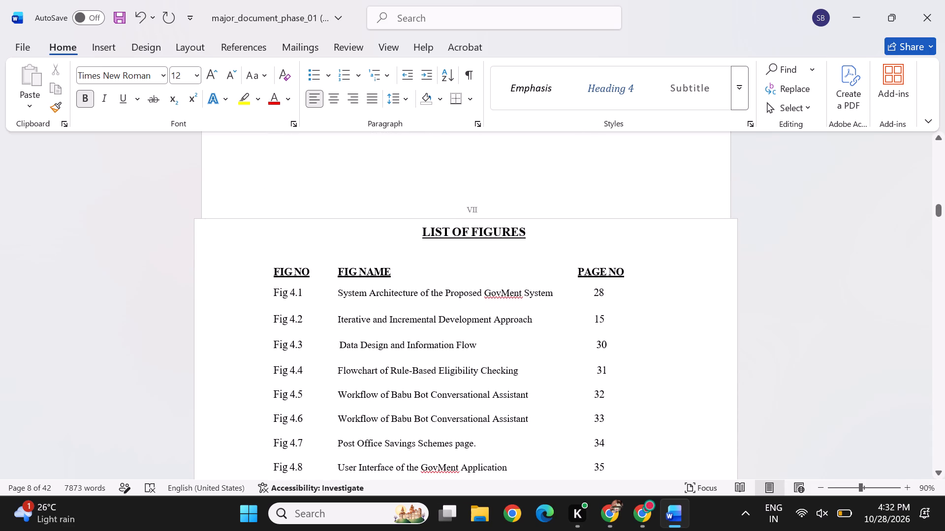
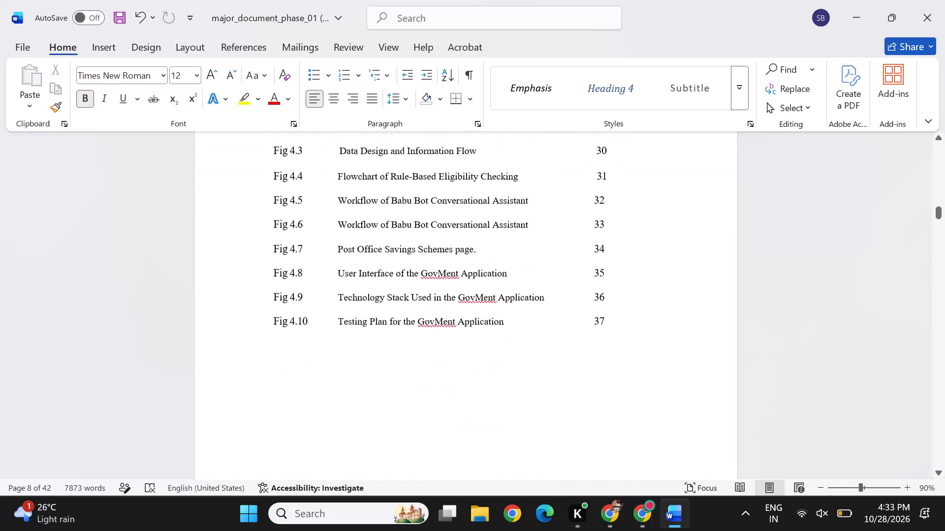
Examine the list of figures entries and page numbers, and the opening of Chapter 1 with section 1.1.
scroll(630, 373, "down", 2)
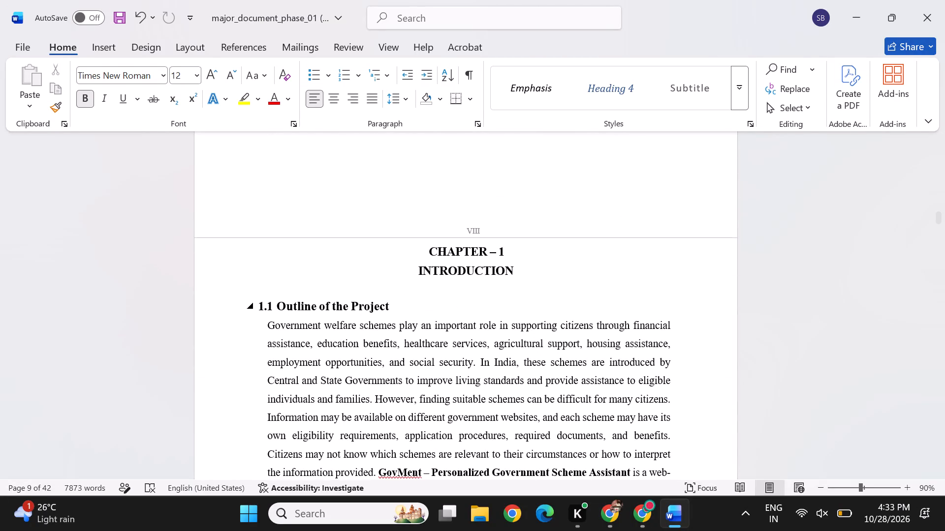
scroll(538, 334, "up", 2)
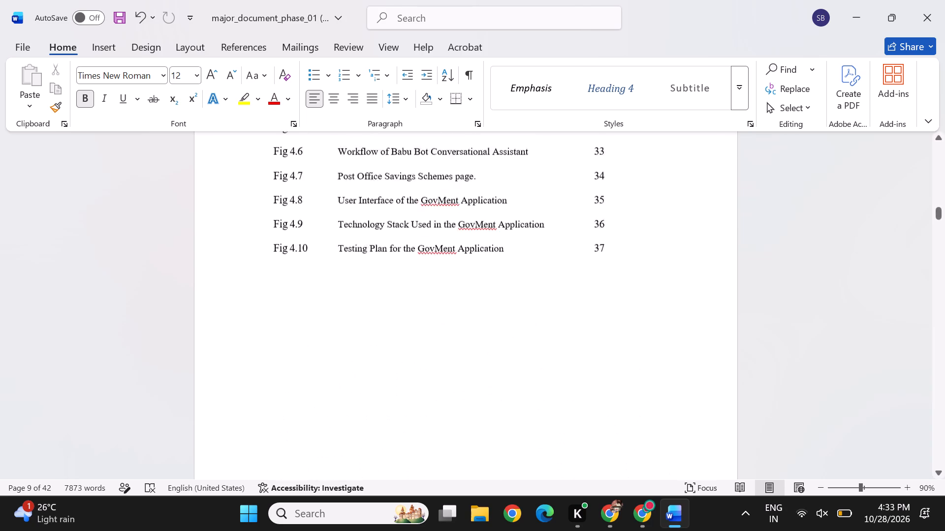
scroll(538, 334, "up", 1)
scroll(604, 359, "down", 1)
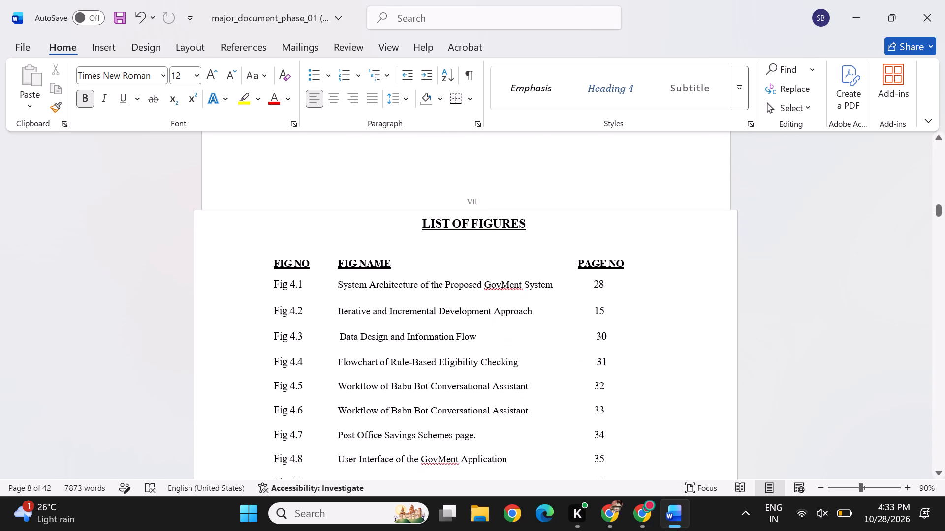
scroll(548, 423, "down", 1)
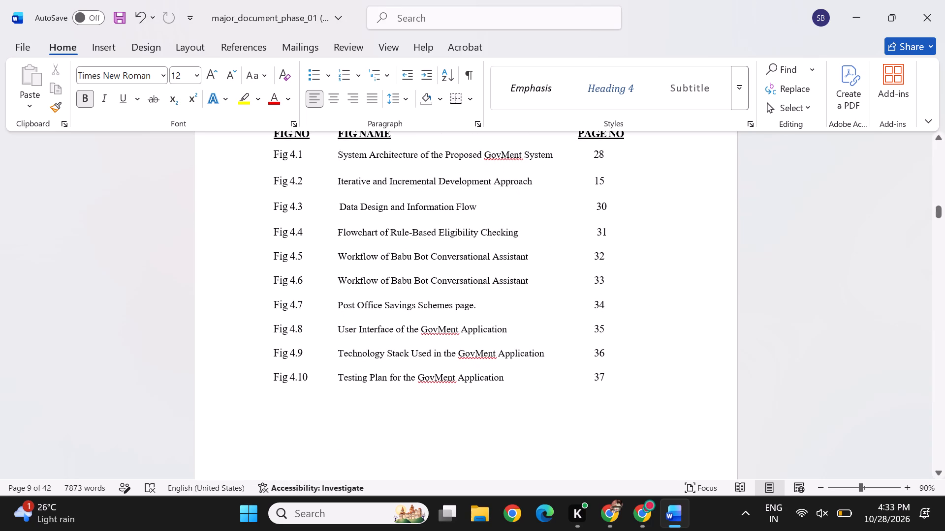
scroll(621, 378, "down", 3)
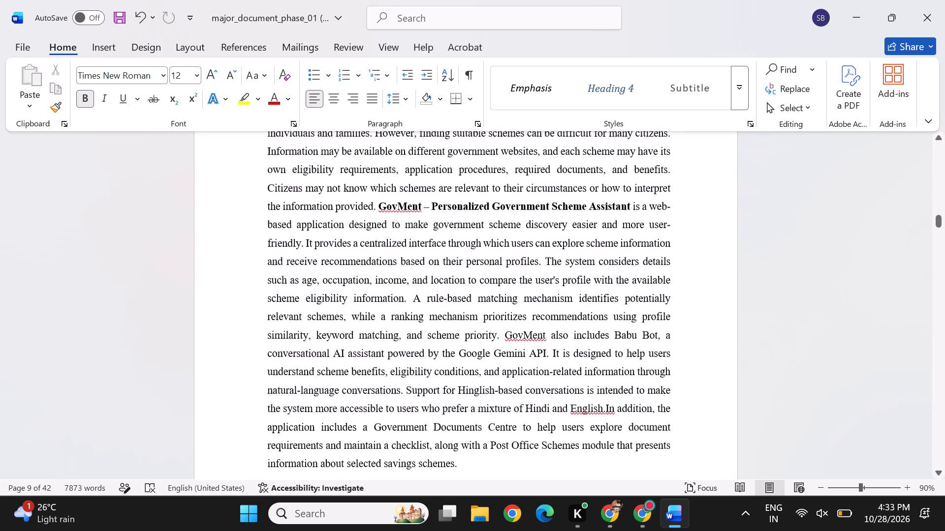
scroll(476, 348, "up", 1)
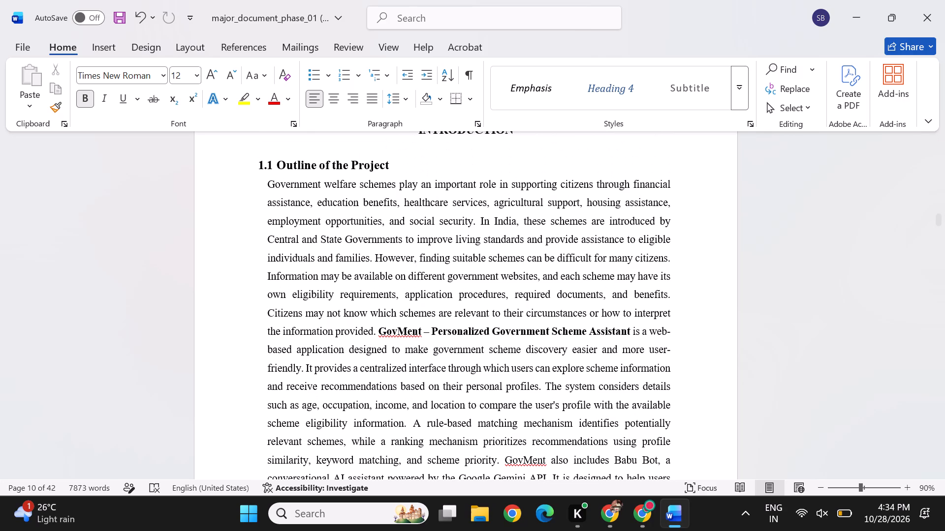
scroll(523, 340, "up", 1)
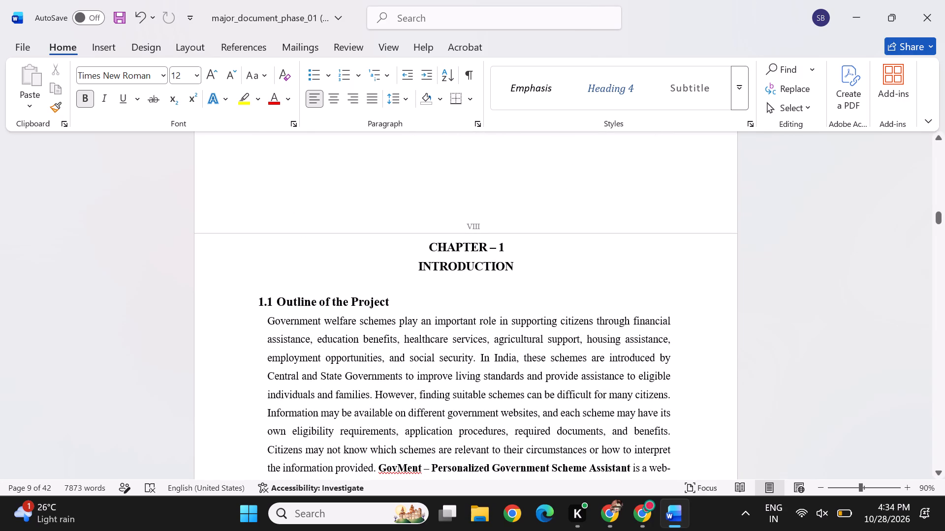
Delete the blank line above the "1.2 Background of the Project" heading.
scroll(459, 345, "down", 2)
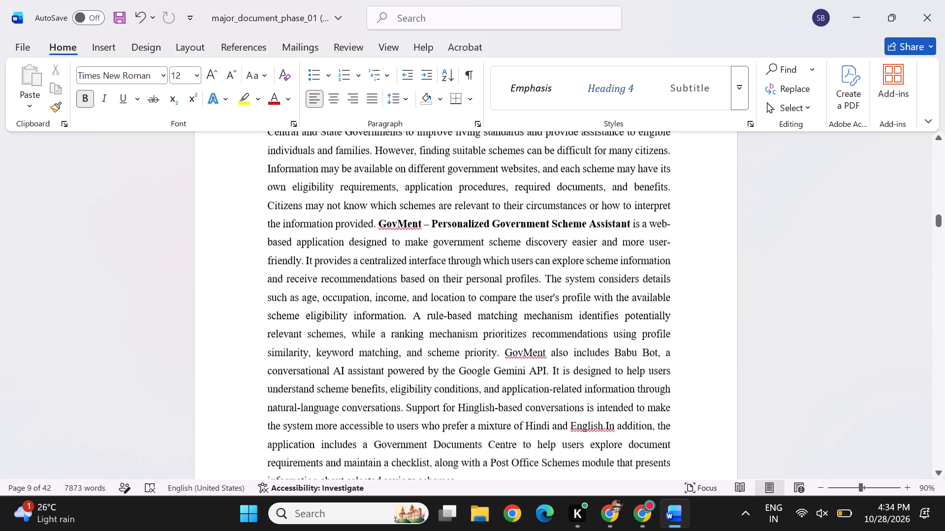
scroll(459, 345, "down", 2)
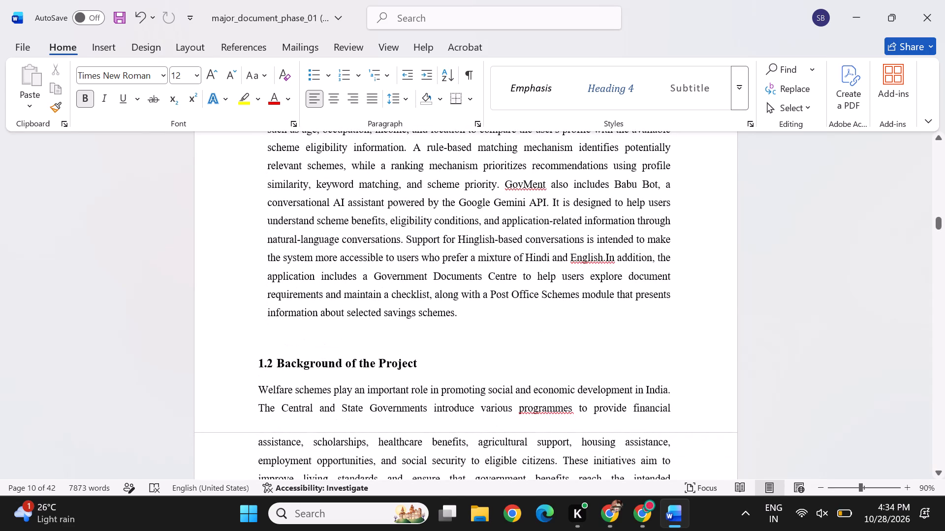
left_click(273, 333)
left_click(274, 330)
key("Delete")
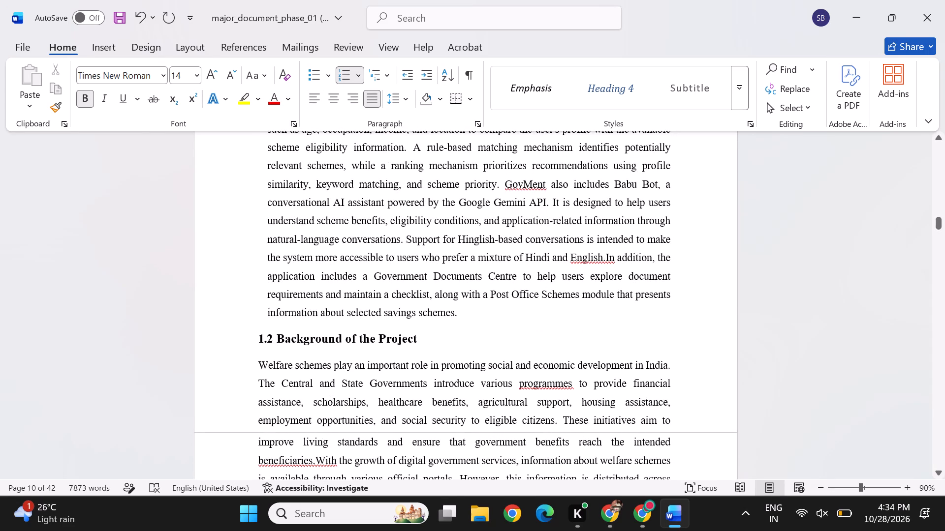
Review the layout and page breaks of Chapter 1 from the chapter title through the start of section 1.4.
scroll(355, 335, "down", 1)
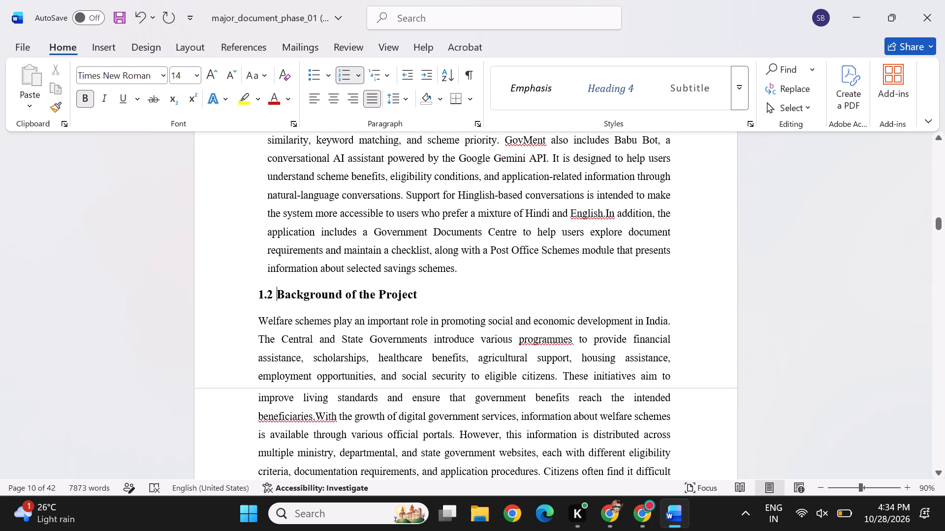
scroll(718, 433, "down", 1)
scroll(562, 359, "down", 2)
scroll(468, 295, "down", 1)
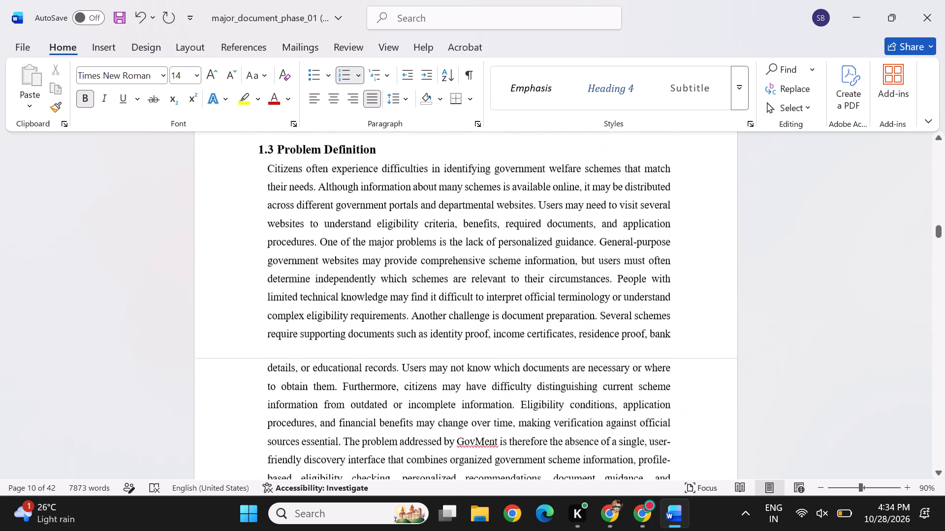
scroll(468, 295, "down", 1)
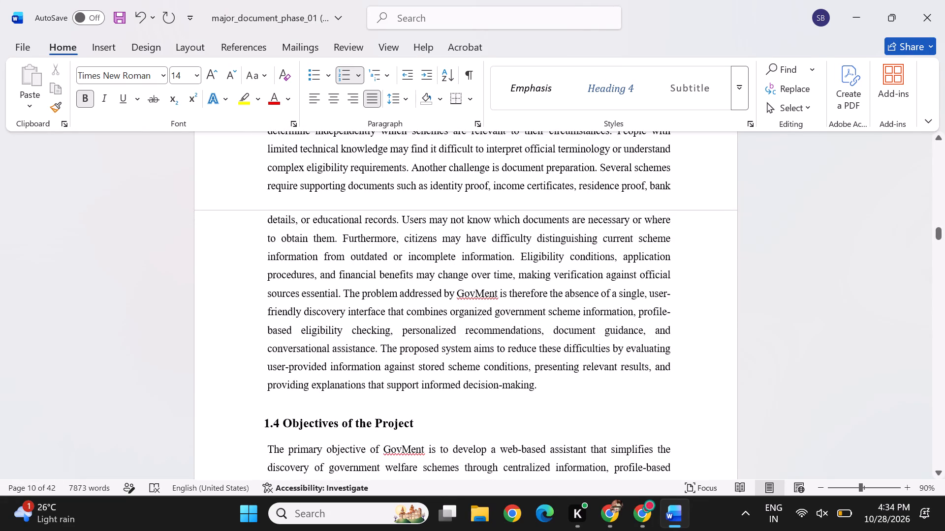
scroll(428, 239, "up", 4)
scroll(360, 267, "up", 1)
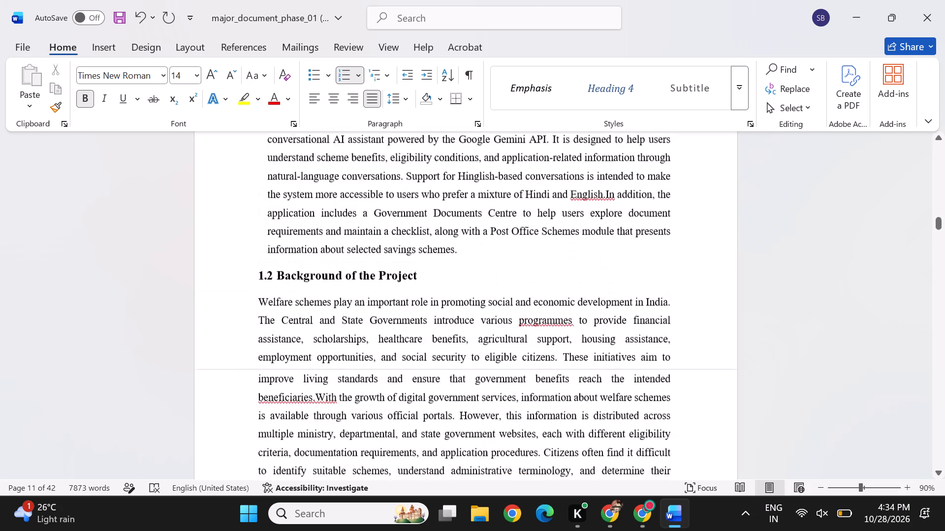
scroll(456, 324, "up", 2)
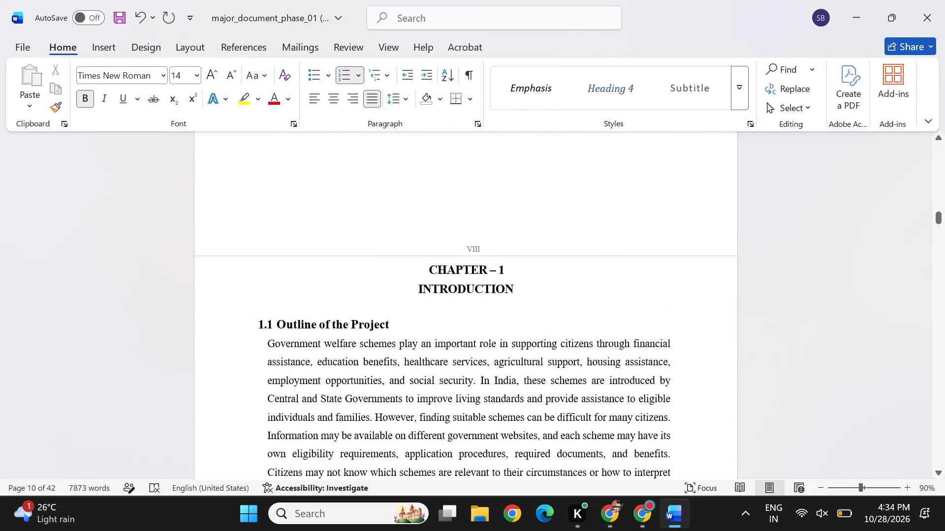
scroll(478, 346, "down", 1)
scroll(437, 282, "down", 1, "ctrl")
scroll(498, 292, "up", 1)
scroll(450, 328, "down", 1)
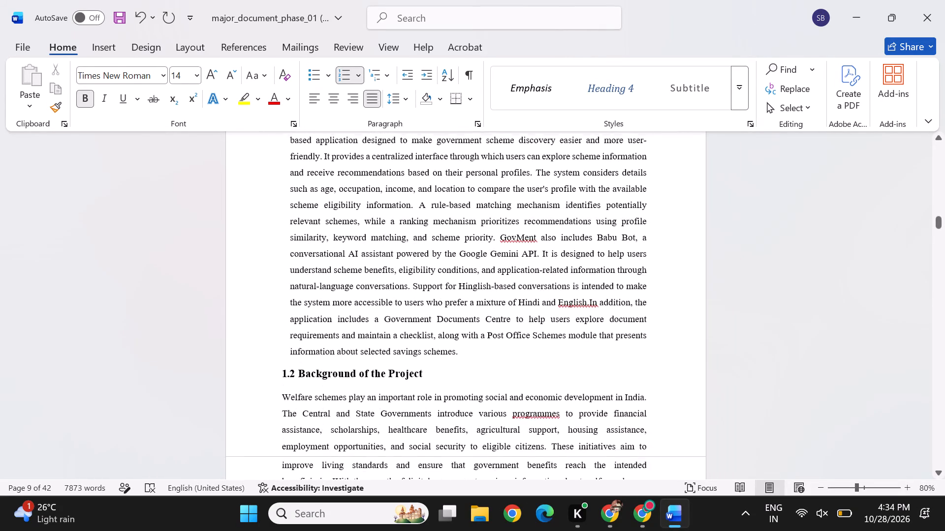
Insert five blank lines after section 1.1 to push the "1.2 Background of the Project" heading onto the next page.
scroll(516, 335, "down", 1)
left_click(531, 278)
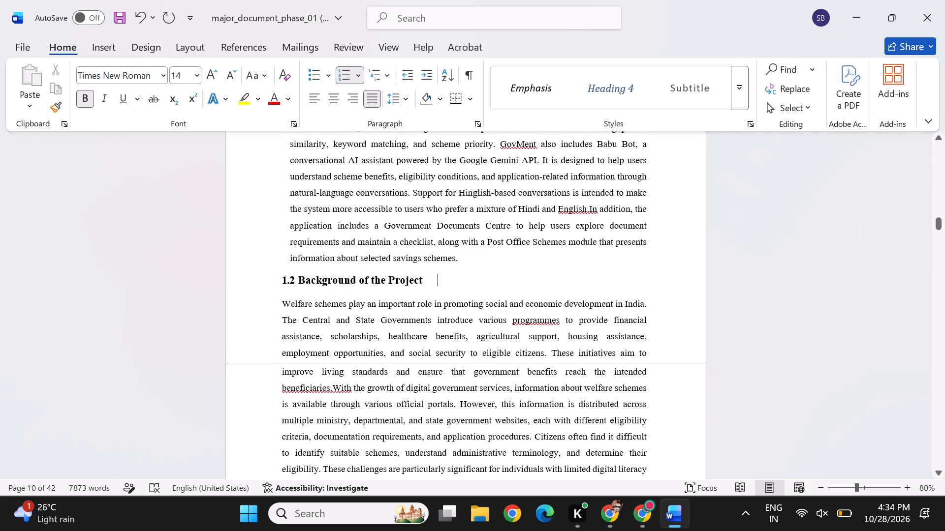
left_click(474, 264)
key("Return")
key("Return")
key("Return")
key("Return")
key("Return")
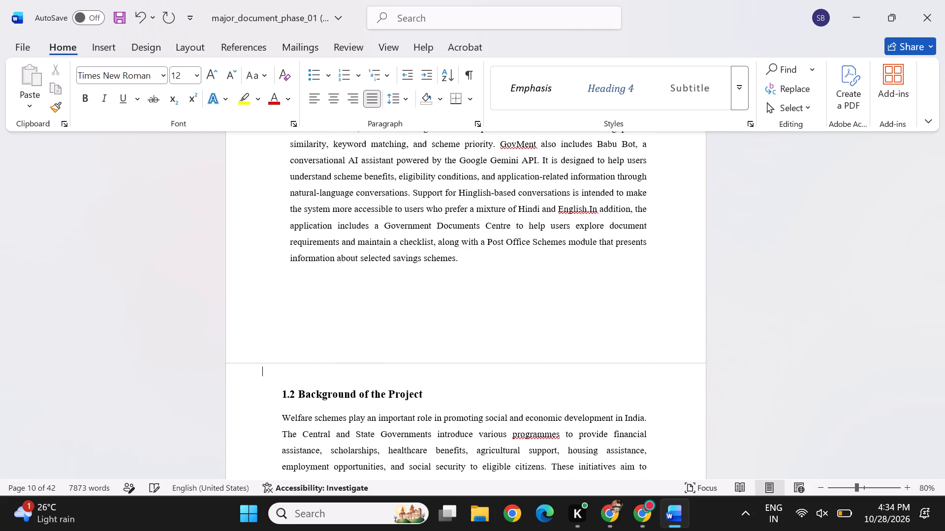
Check section 1.1's page and delete the blank line above the "1.2 Background of the Project" heading at the top of its page.
left_click(567, 326)
scroll(490, 284, "up", 2)
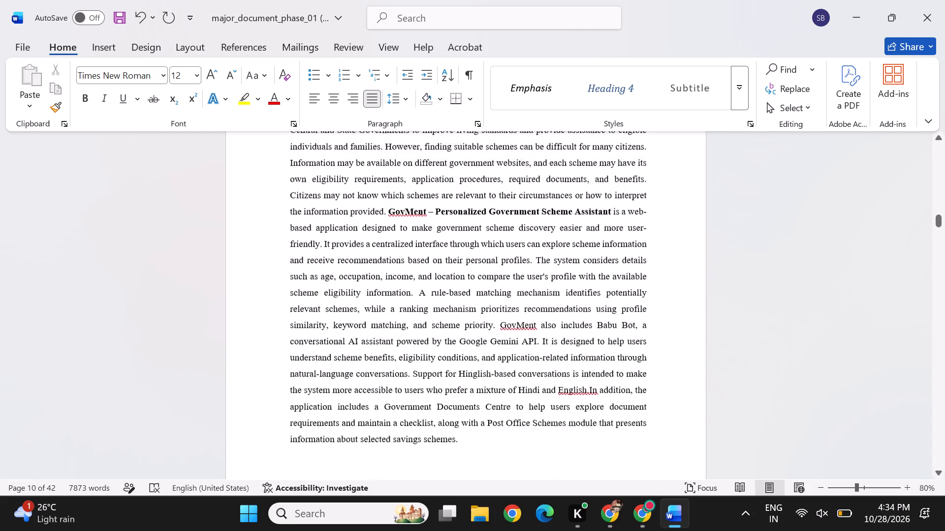
scroll(490, 284, "up", 1)
scroll(480, 332, "up", 1)
scroll(480, 332, "down", 1)
scroll(480, 332, "up", 1)
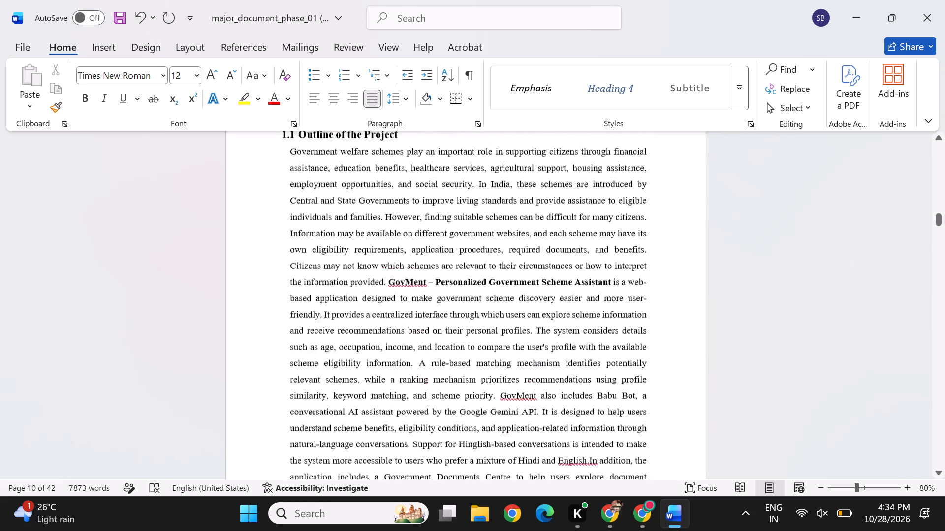
scroll(480, 332, "up", 1)
scroll(460, 343, "down", 2)
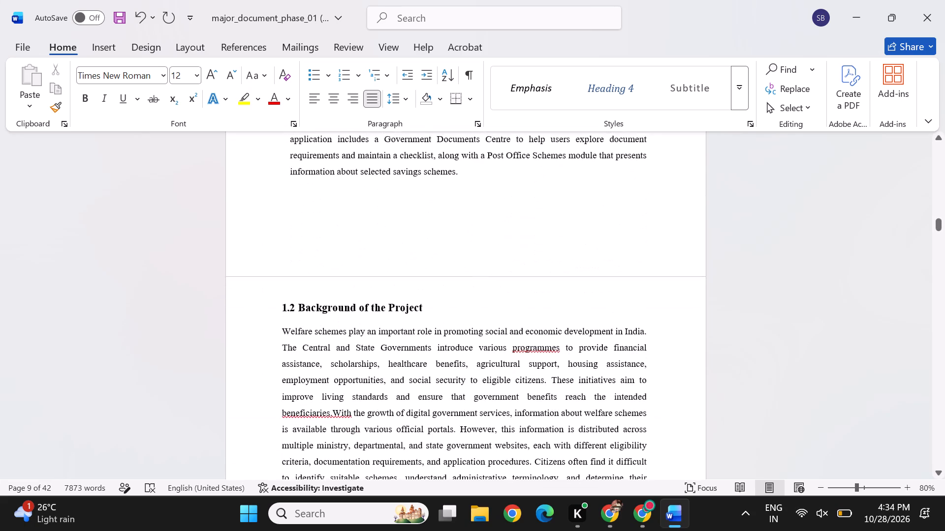
scroll(371, 287, "down", 1)
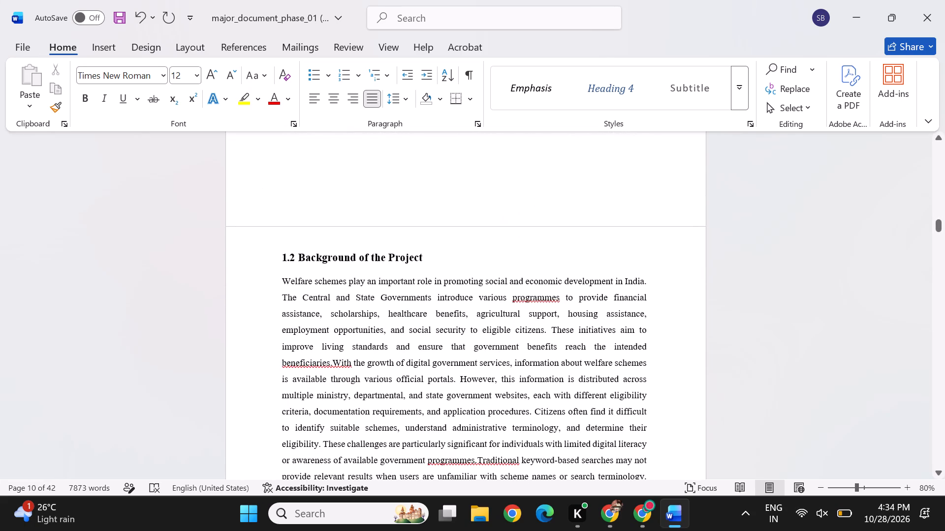
left_click(298, 238)
key("Delete")
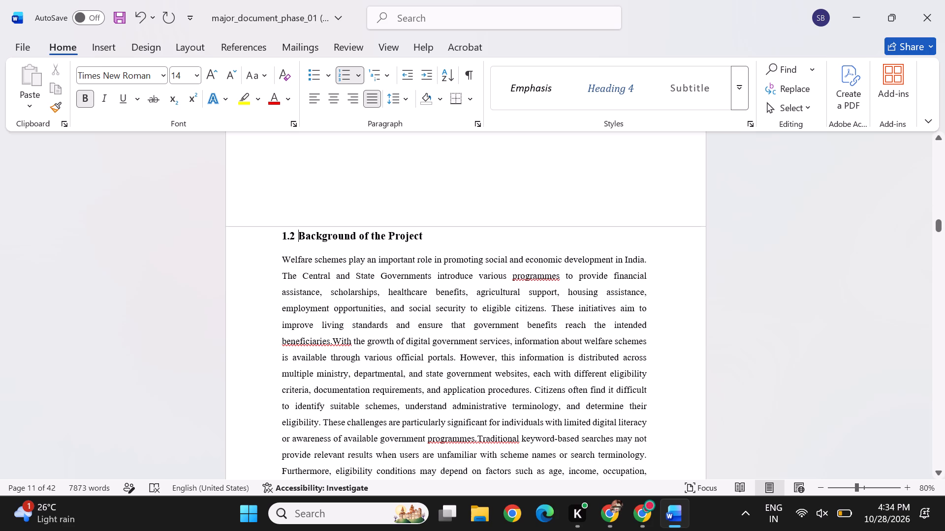
Move the "1.3 Problem Definition" heading to the top of the next page by adding blank lines after section 1.2 and removing the excess one.
scroll(366, 328, "down", 1)
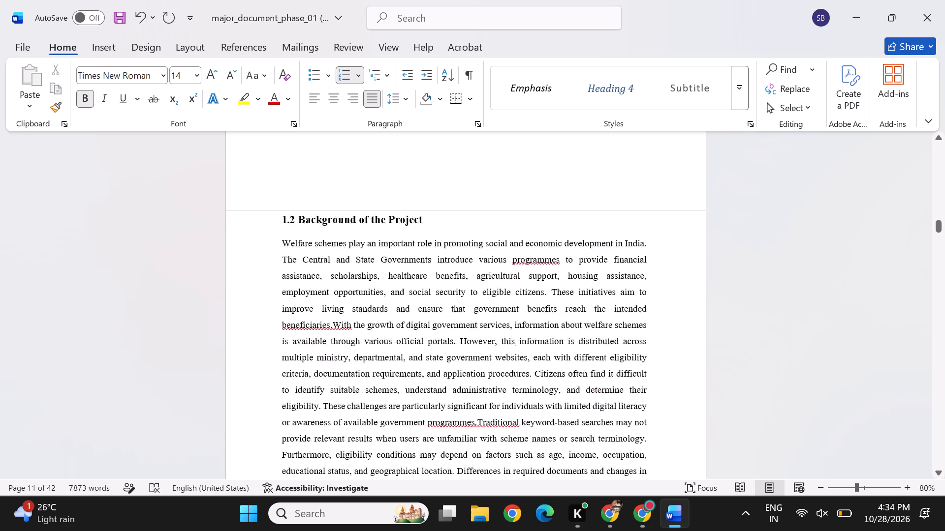
scroll(366, 328, "down", 1)
scroll(349, 402, "down", 1)
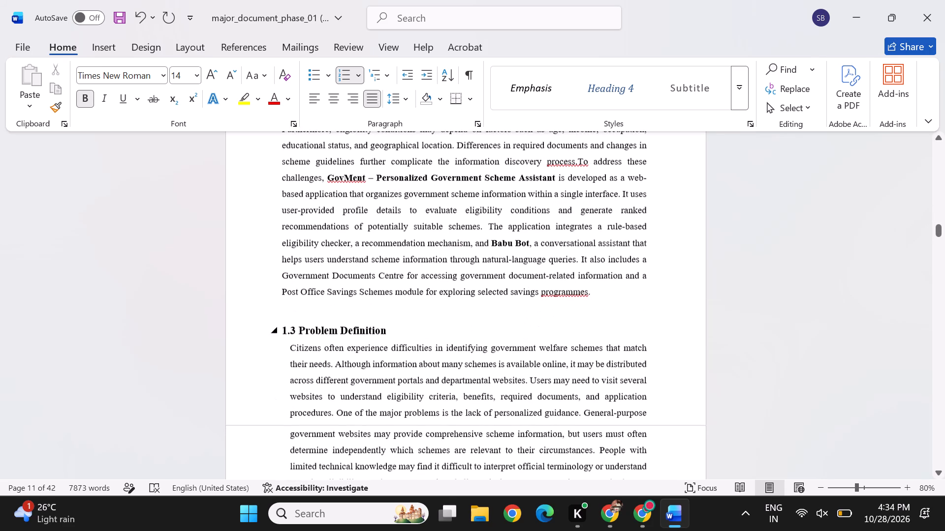
left_click(297, 308)
key("Return")
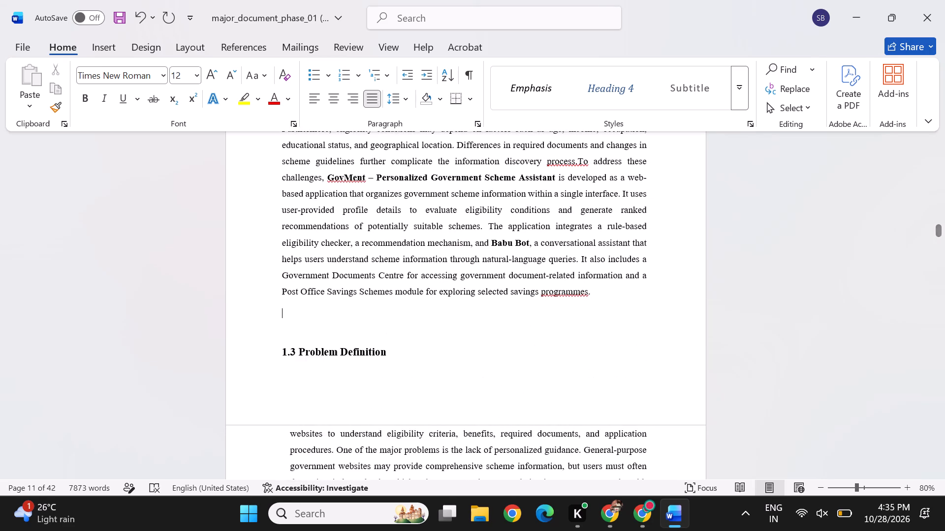
key("Return")
key("Return")
key("Return")
key("Return")
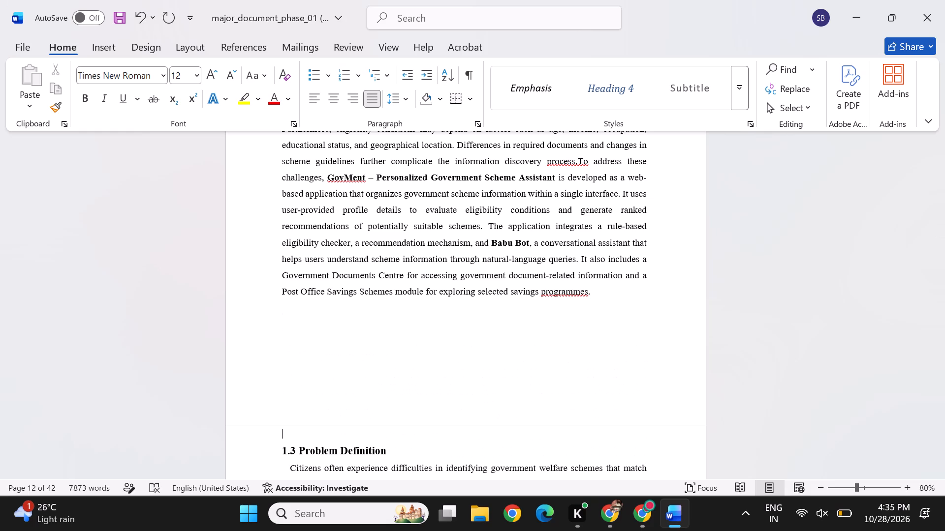
key("Delete")
Move the "1.4 Objectives of the Project" heading to the top of the next page by adding blank lines after section 1.3 and removing the excess one.
scroll(326, 317, "down", 1)
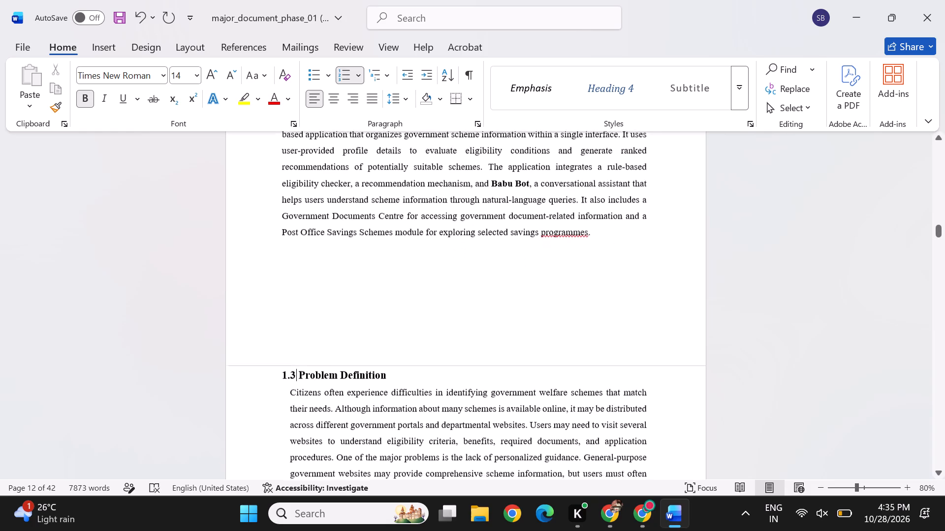
scroll(391, 395, "down", 2)
scroll(413, 303, "up", 1)
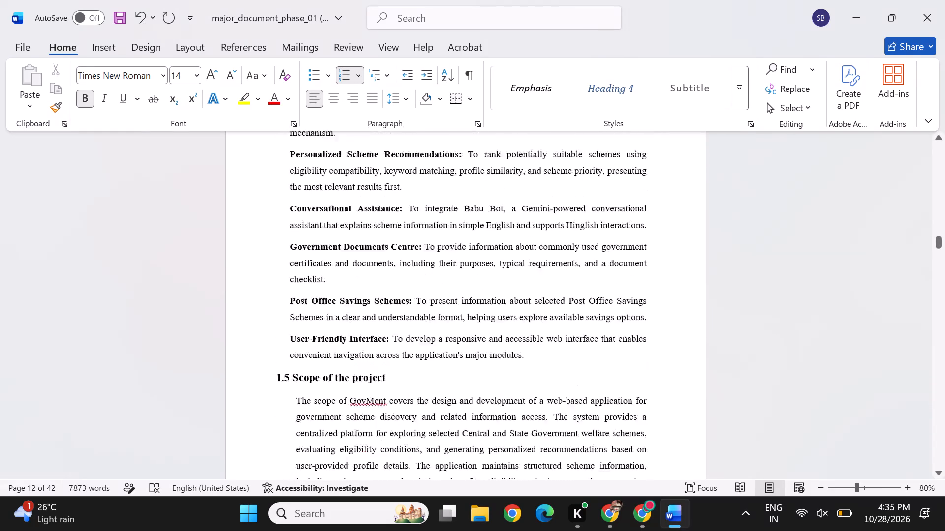
scroll(413, 303, "up", 1)
left_click(305, 163)
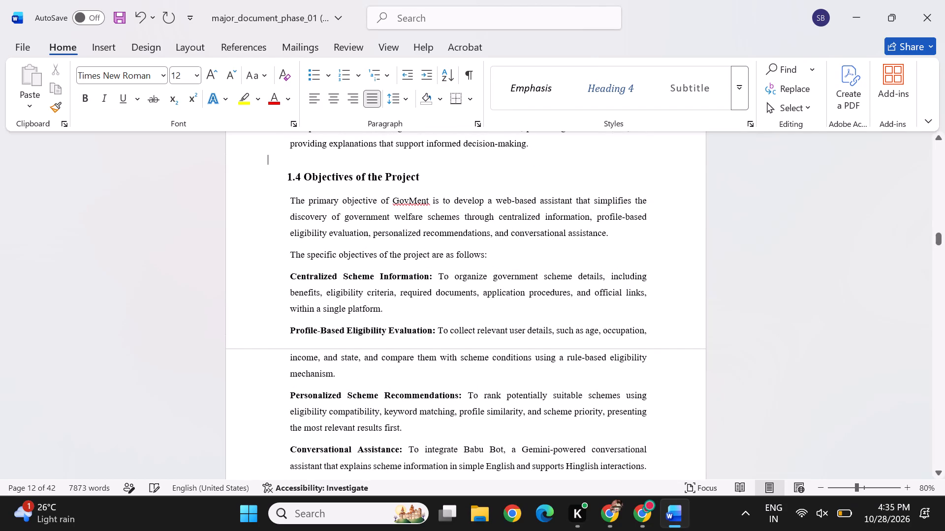
key("Return")
key("Return")
key("Return")
key("Return")
key("Return")
key("Return")
key("Return")
key("Return")
key("Return")
key("Return")
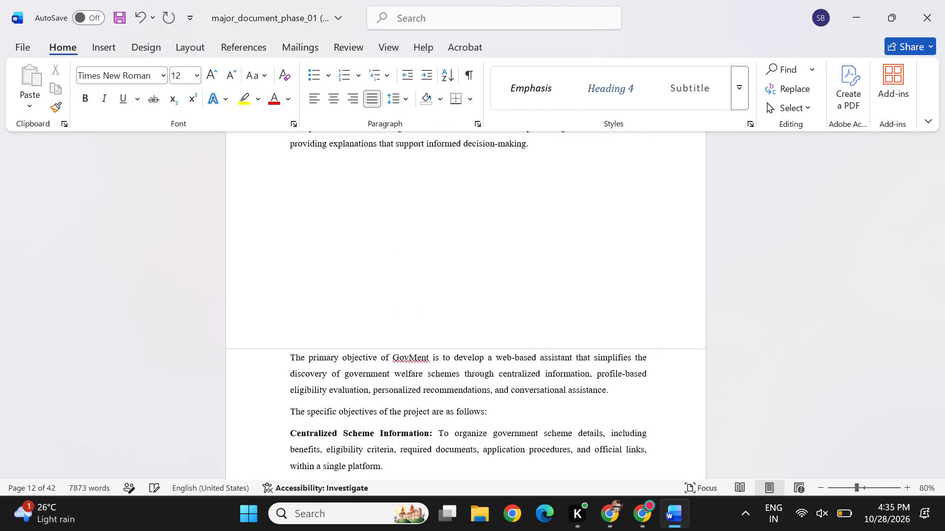
key("Return")
key("Return")
key("Delete")
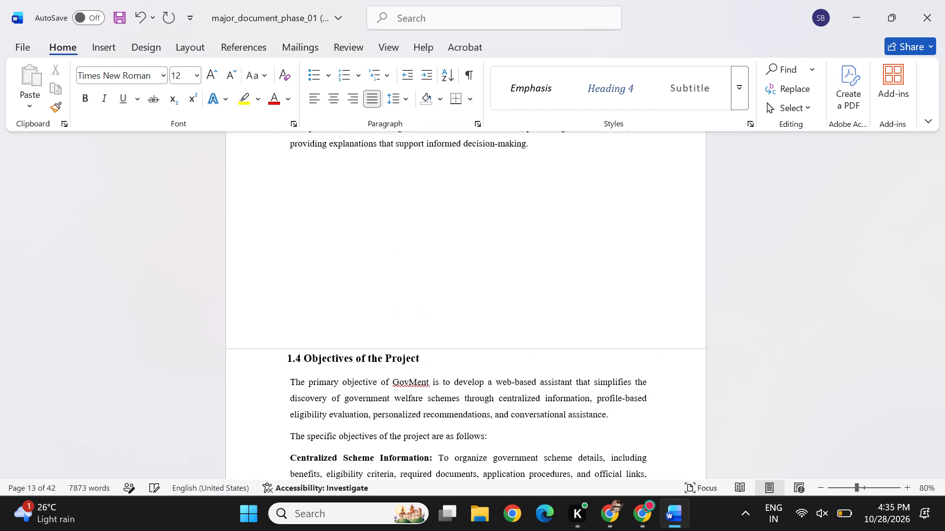
Insert six blank lines after section 1.4 to push the "1.5 Scope of the project" heading onto the next page.
scroll(443, 182, "down", 1)
scroll(427, 292, "down", 1)
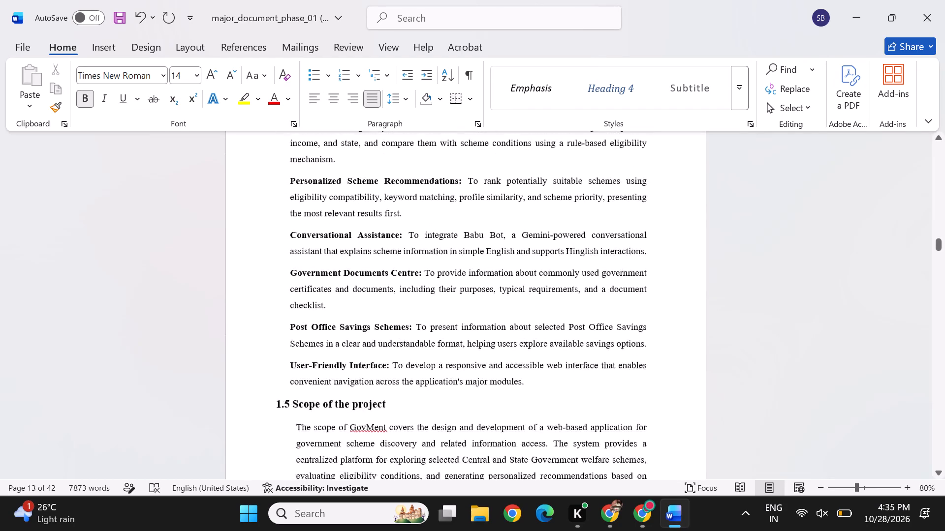
scroll(427, 292, "down", 1)
scroll(379, 383, "down", 1)
left_click(273, 226)
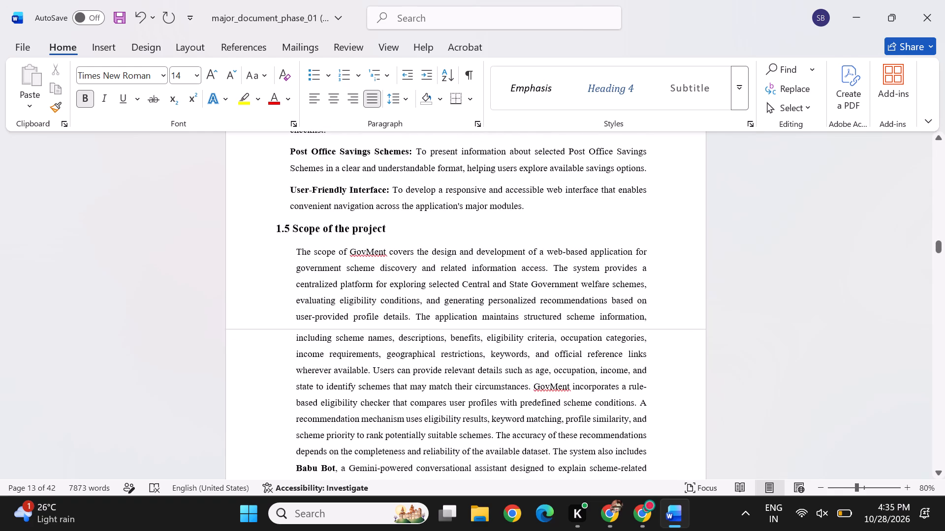
key("Return")
key("Return")
key("Return")
key("Return")
key("Return")
key("Return")
key("Delete")
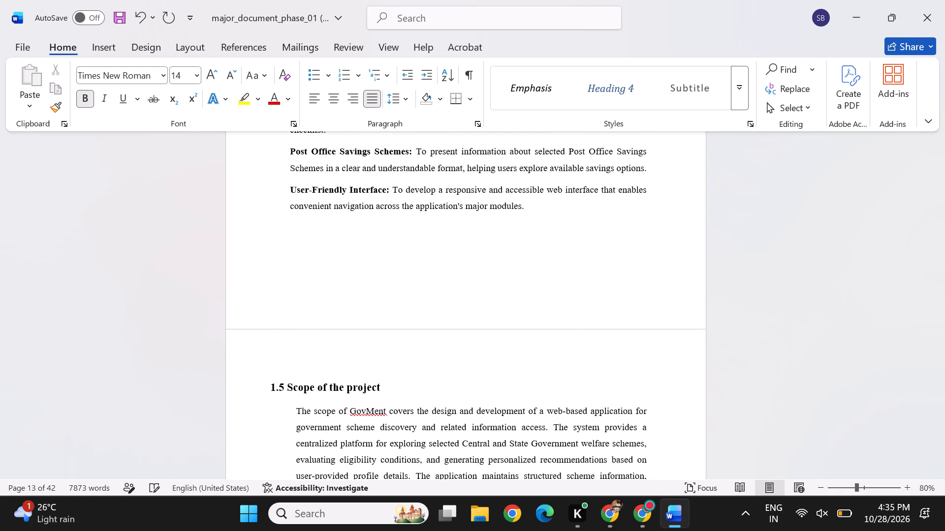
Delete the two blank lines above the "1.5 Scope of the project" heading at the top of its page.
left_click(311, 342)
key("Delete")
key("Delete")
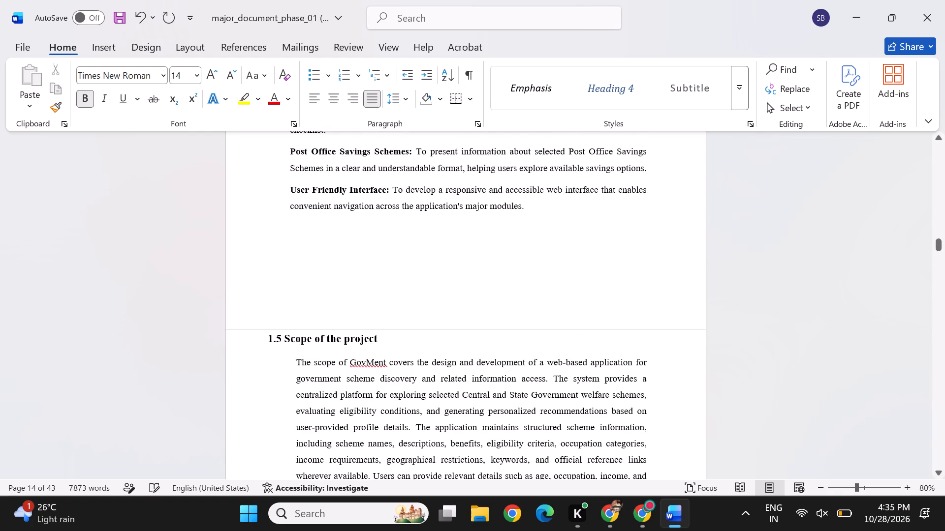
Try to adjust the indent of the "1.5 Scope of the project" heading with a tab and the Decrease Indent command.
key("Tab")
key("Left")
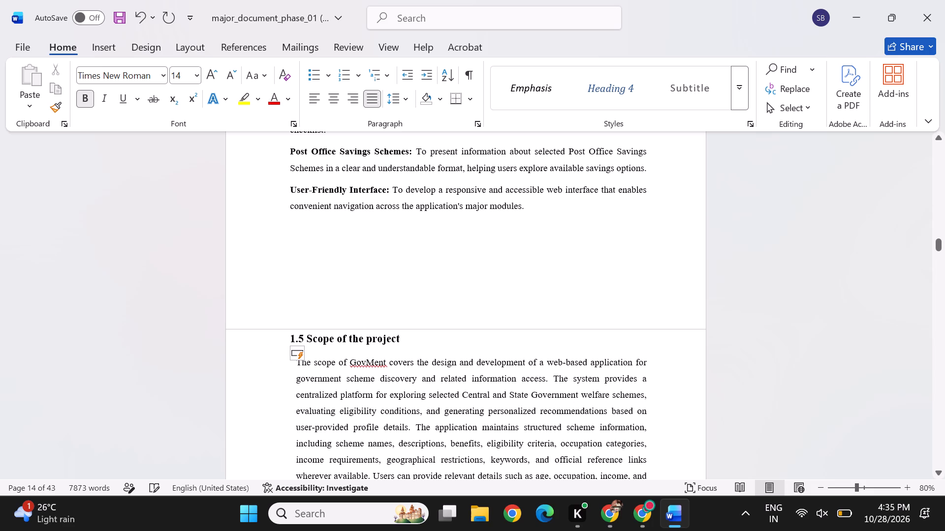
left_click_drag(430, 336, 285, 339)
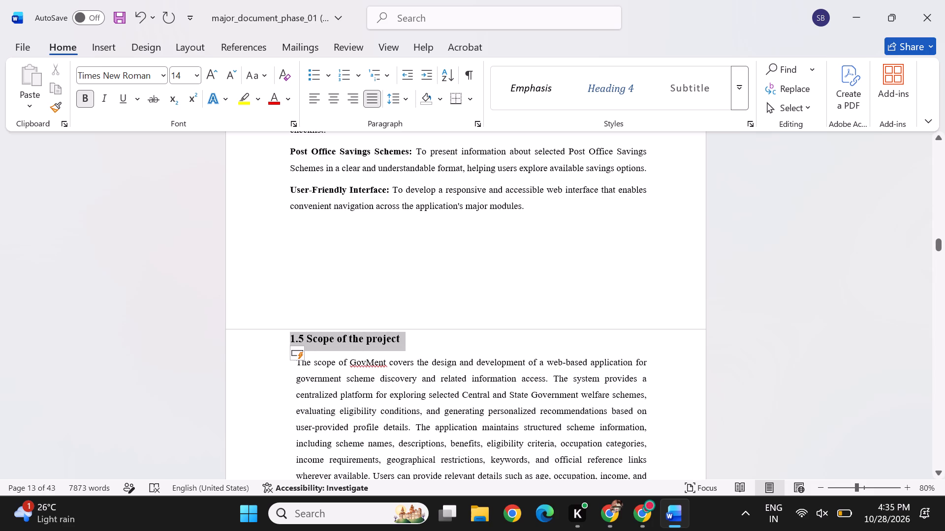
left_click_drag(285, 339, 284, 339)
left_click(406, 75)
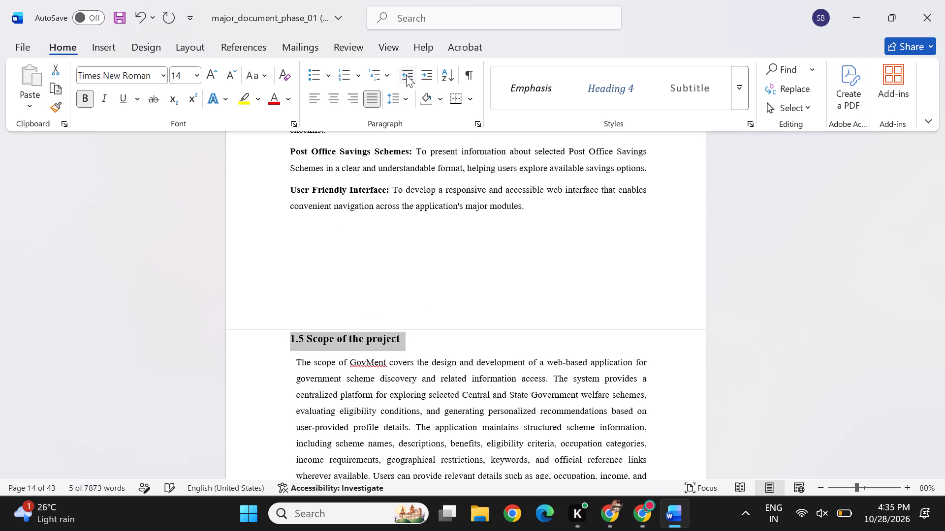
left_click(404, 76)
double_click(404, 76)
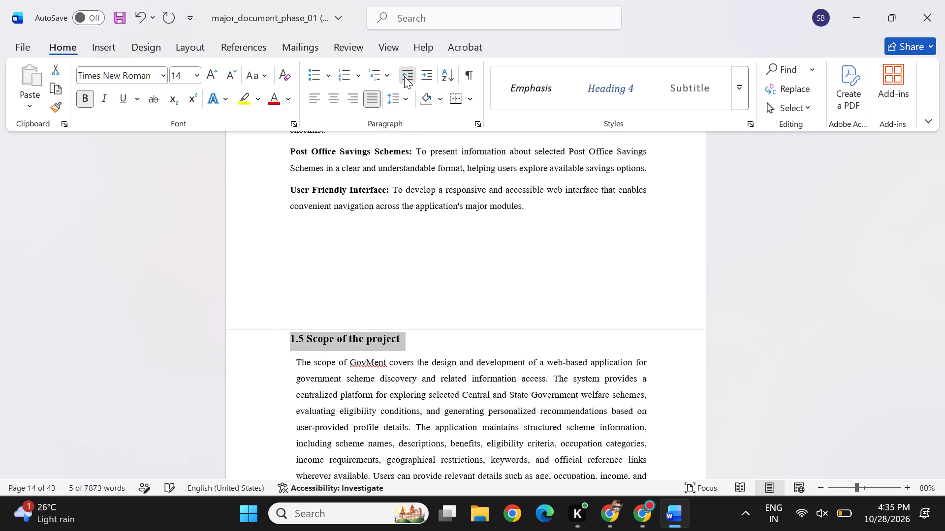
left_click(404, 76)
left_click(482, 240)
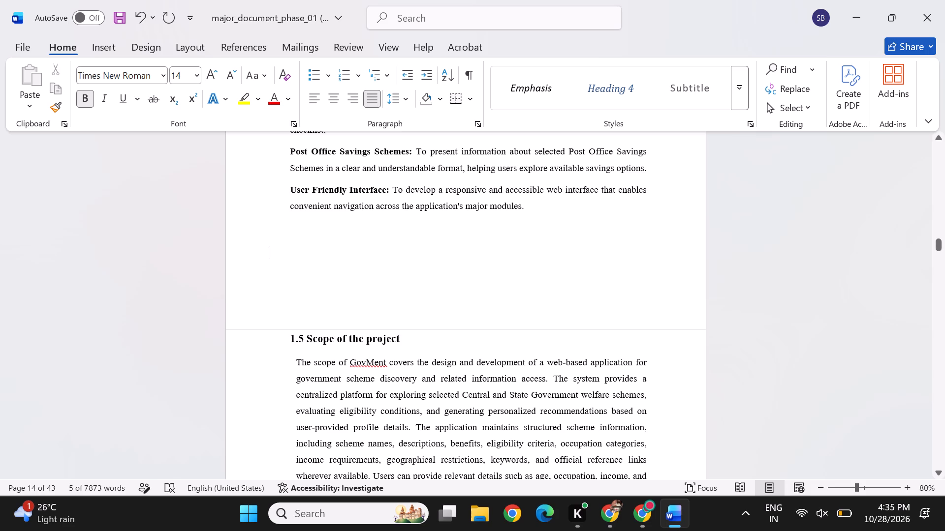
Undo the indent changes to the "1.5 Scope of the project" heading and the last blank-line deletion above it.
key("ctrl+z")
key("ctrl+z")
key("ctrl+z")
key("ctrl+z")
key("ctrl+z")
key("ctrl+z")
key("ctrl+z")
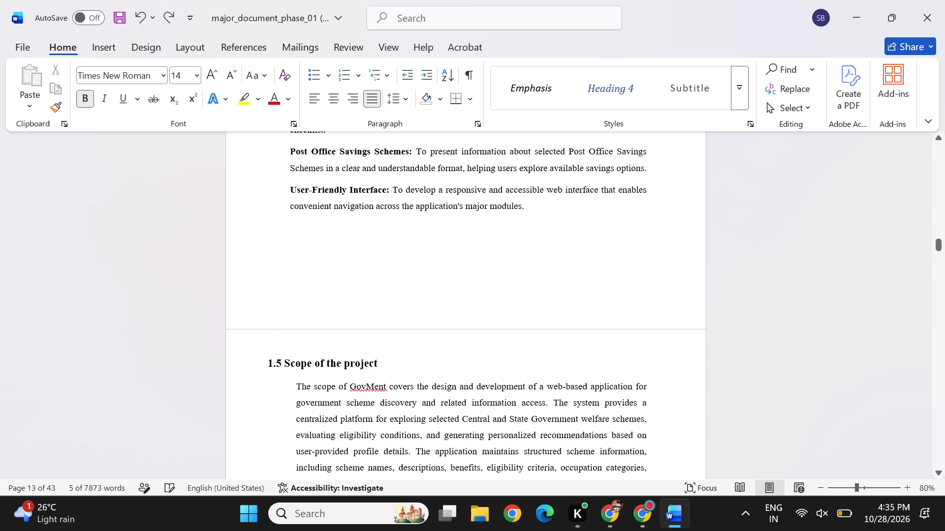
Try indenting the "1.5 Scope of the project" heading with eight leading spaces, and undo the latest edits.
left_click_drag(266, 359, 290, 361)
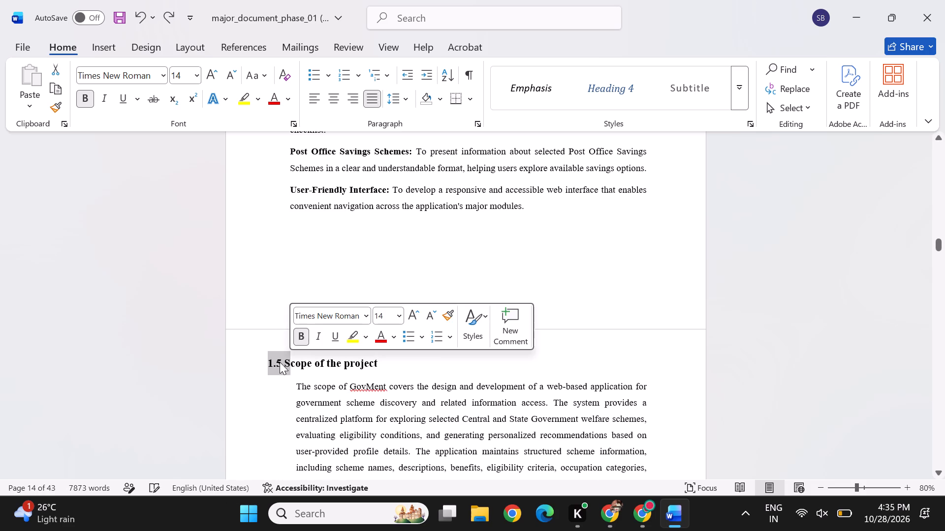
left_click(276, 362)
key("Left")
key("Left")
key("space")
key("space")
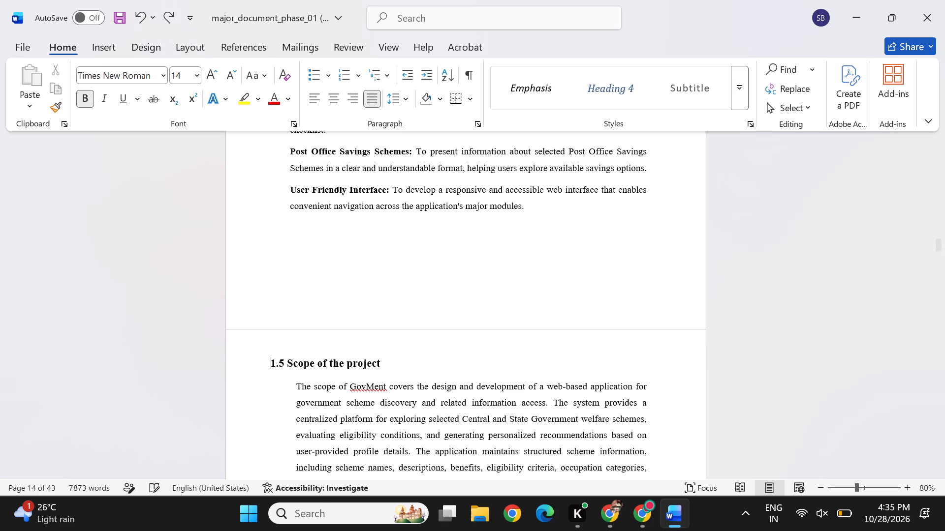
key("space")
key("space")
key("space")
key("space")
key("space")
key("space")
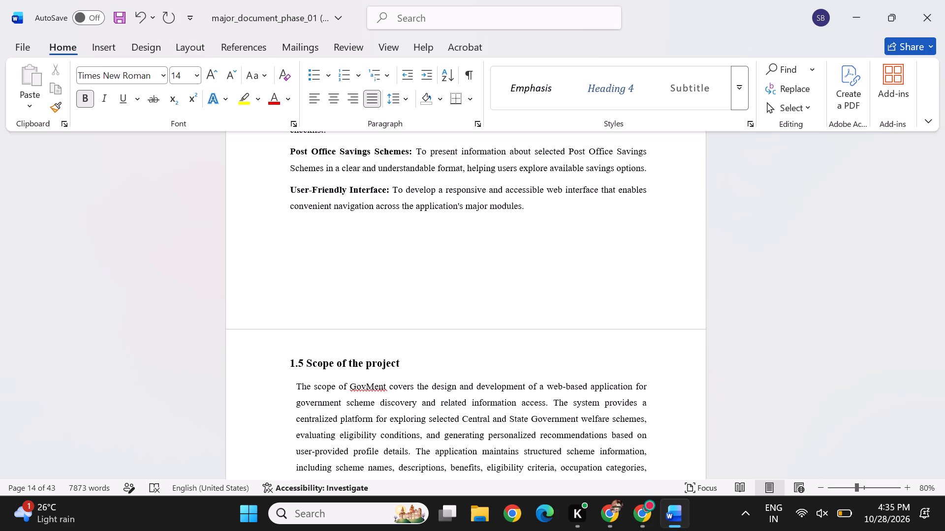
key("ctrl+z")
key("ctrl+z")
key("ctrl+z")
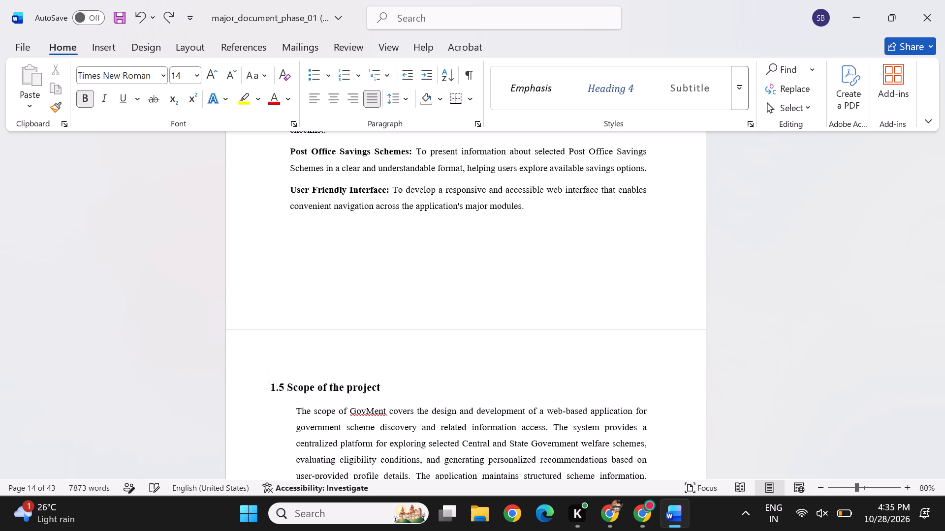
Indent the "1.5 Scope of the project" heading with four leading spaces and remove the blank lines above it.
key("Up")
key("Delete")
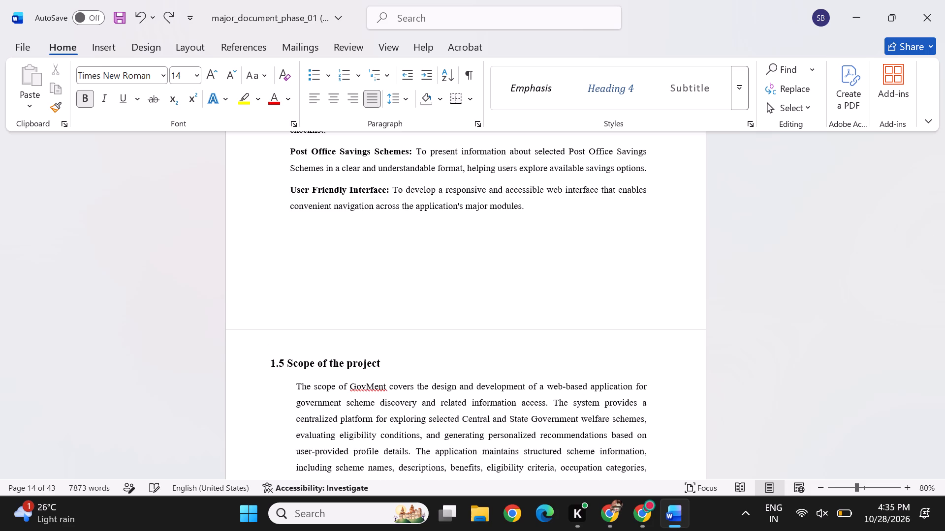
key("Delete")
key("space")
key("space")
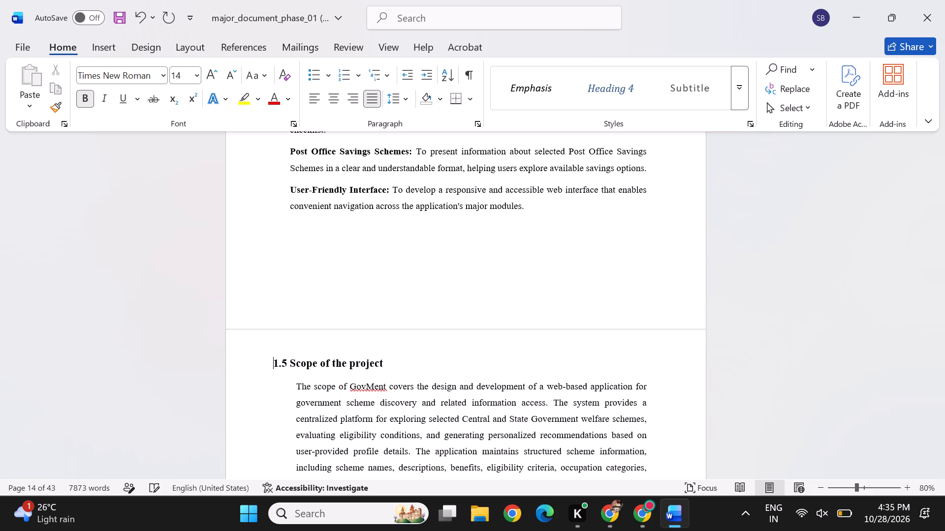
key("space")
key("space")
left_click(323, 346)
key("Delete")
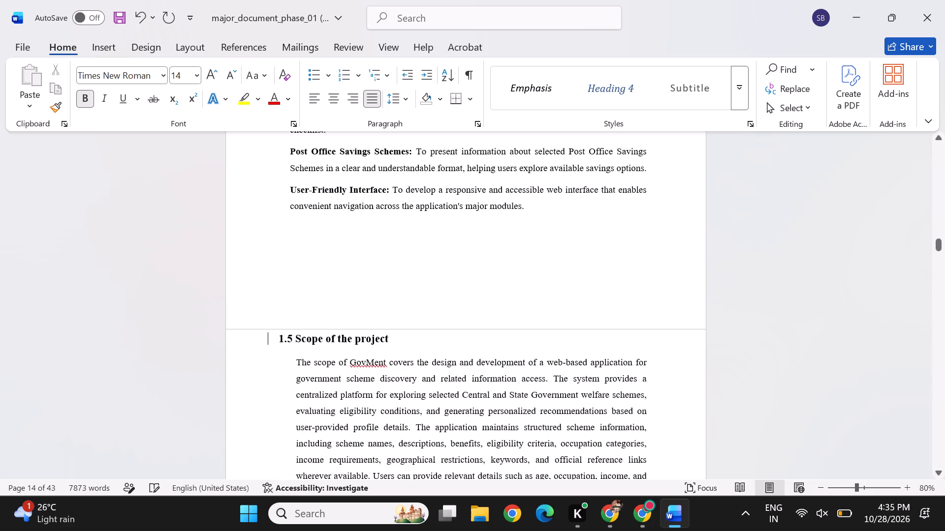
left_click(304, 320)
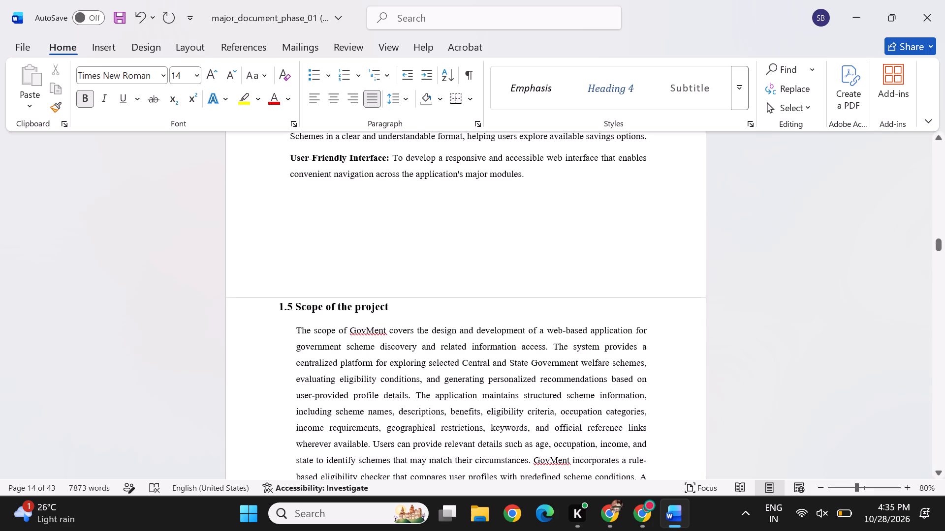
Move the "1.6 Significance of the Project" heading to the top of the next page by adding blank lines after section 1.5 and removing the excess one.
scroll(427, 370, "down", 1)
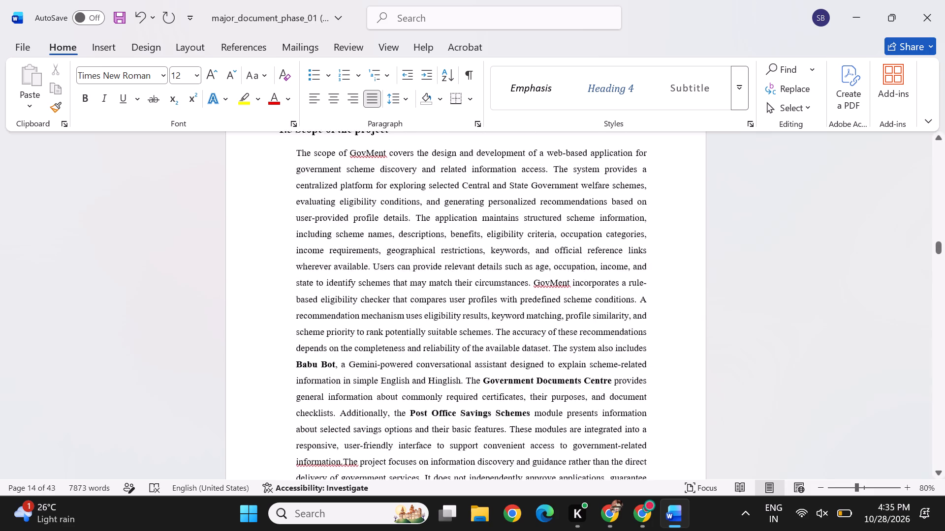
scroll(427, 370, "down", 1)
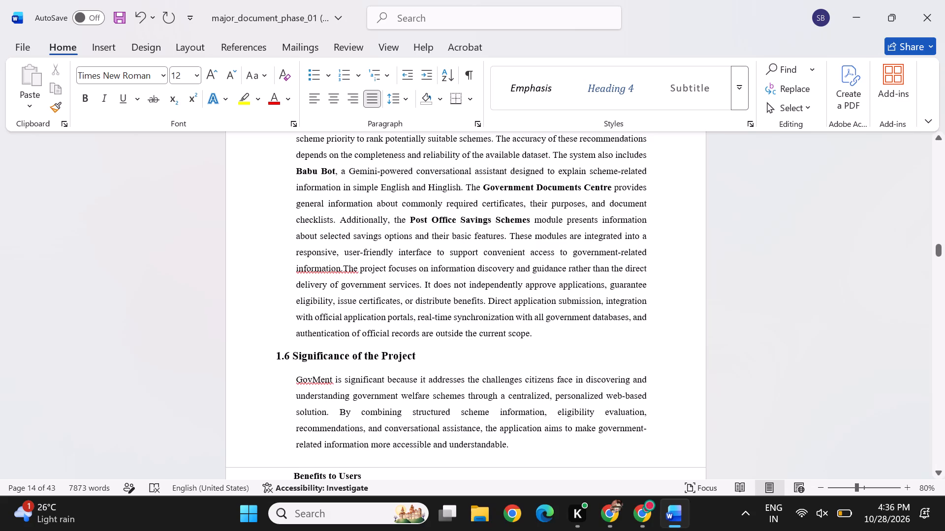
scroll(431, 357, "down", 1)
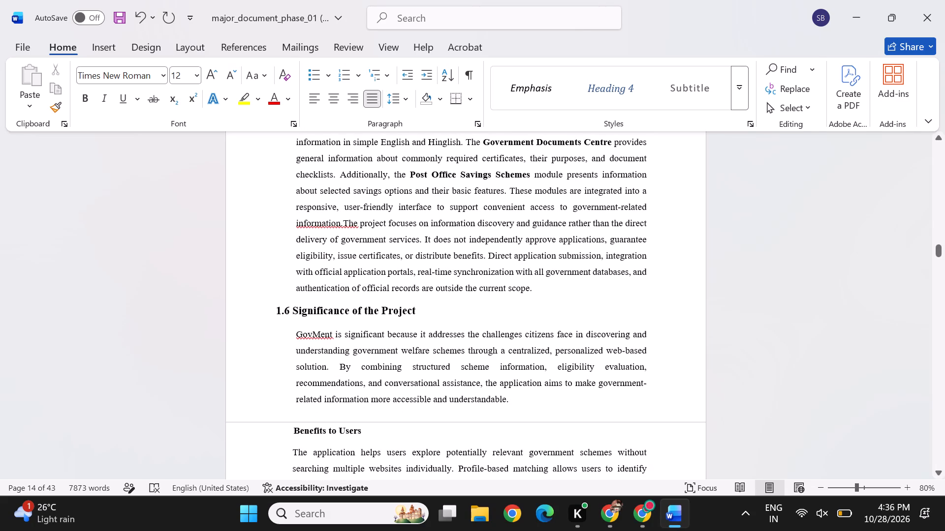
left_click(555, 289)
key("Return")
key("Return")
key("Return")
key("Return")
key("Return")
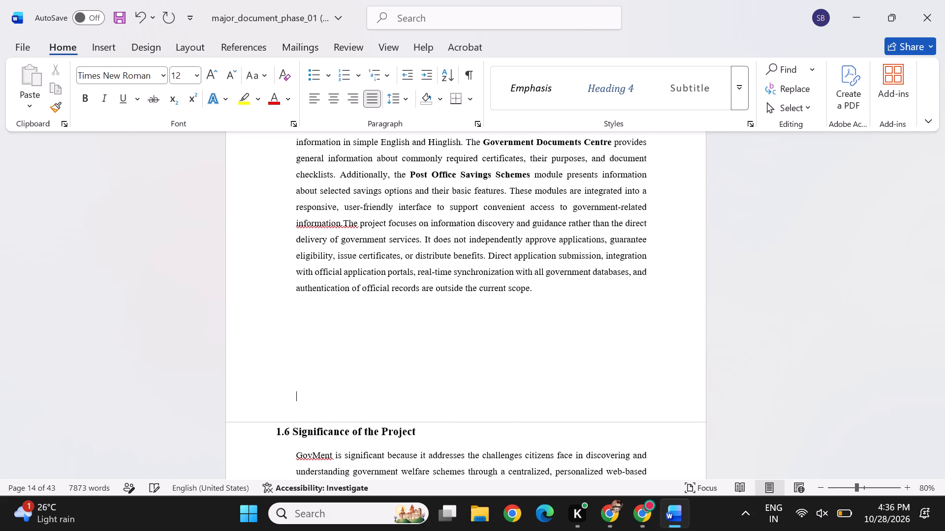
key("Return")
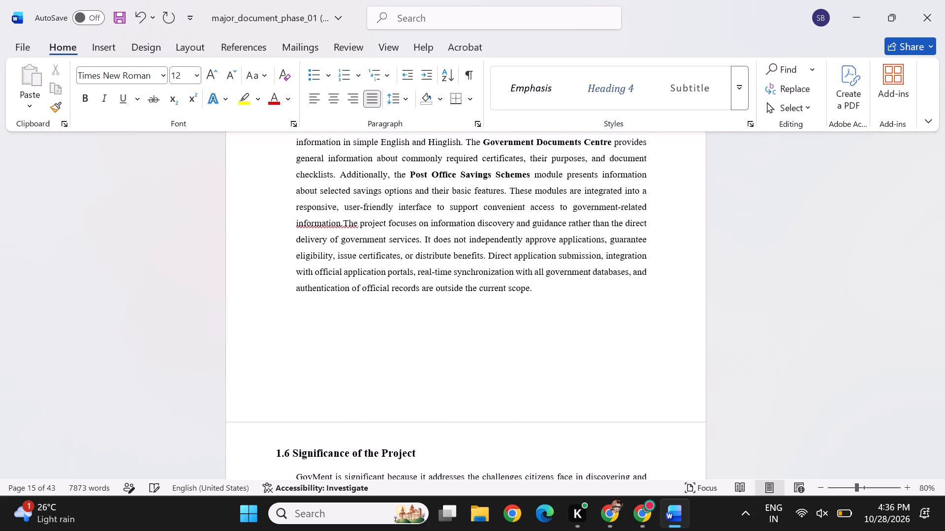
key("Delete")
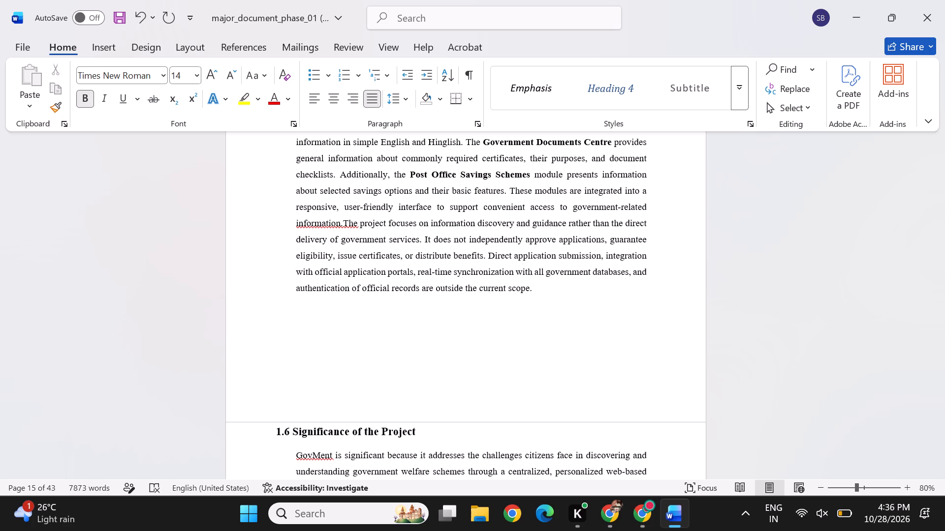
Insert four blank lines after section 1.6 to push the "1.7 System Overview" heading to the top of the next page.
scroll(470, 399, "down", 2)
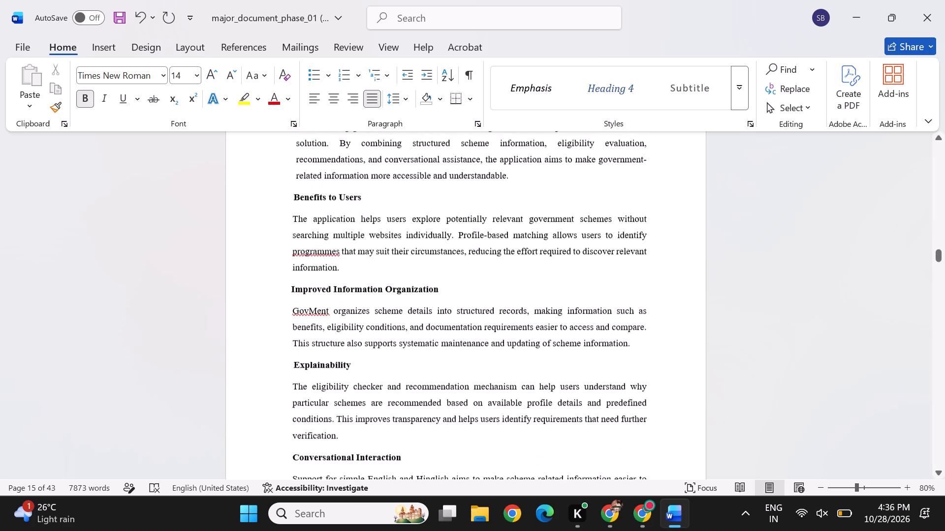
scroll(416, 274, "down", 1)
scroll(435, 316, "down", 1)
scroll(359, 301, "down", 1)
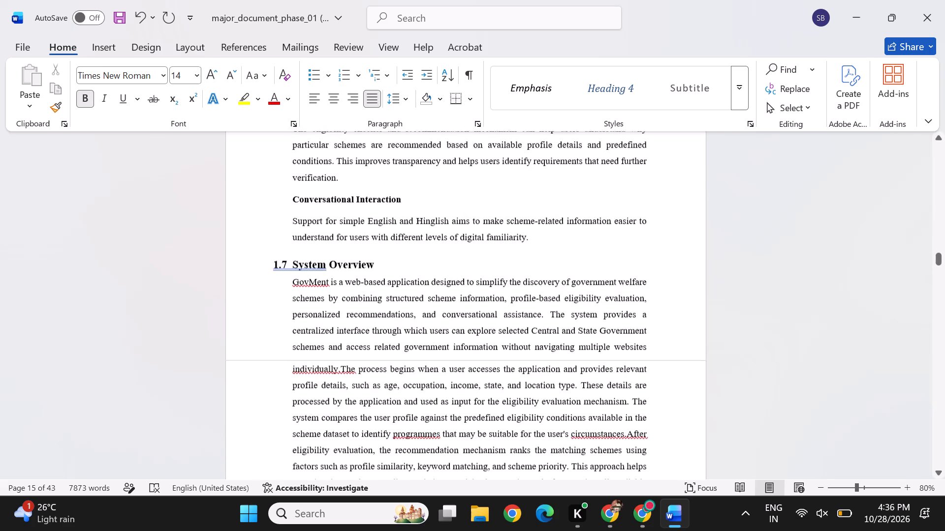
left_click(270, 243)
key("Return")
key("Return")
key("Return")
key("Return")
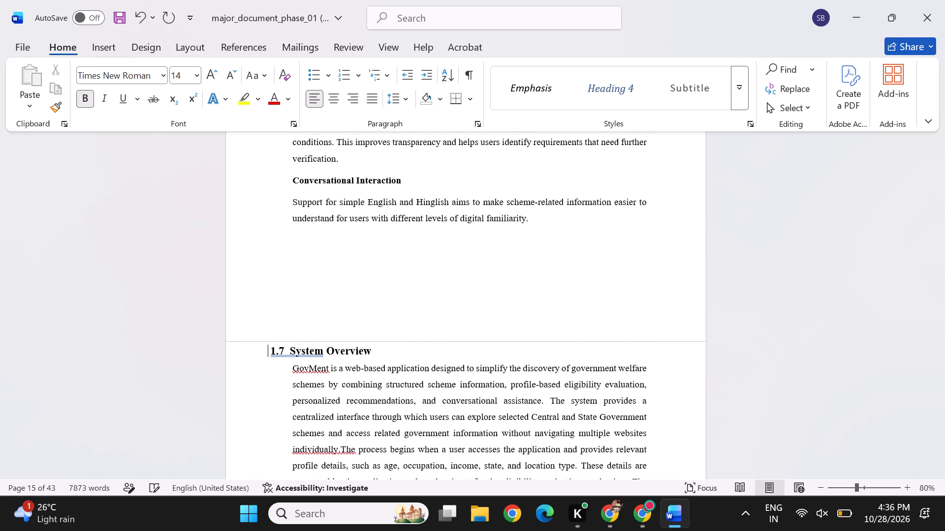
Insert three blank lines after section 1.7 to push the "1.8 Organization of the Thesis" heading to the top of the next page.
scroll(364, 295, "down", 1)
scroll(375, 353, "down", 1)
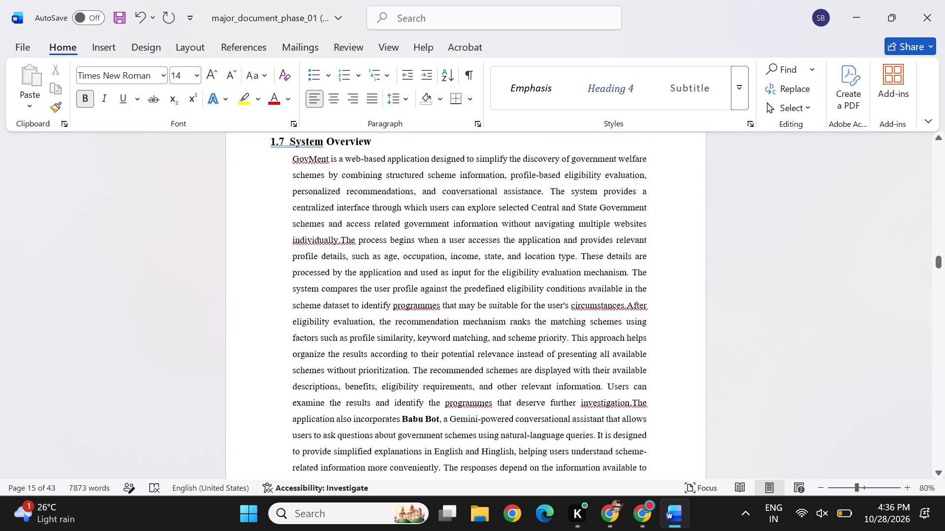
scroll(375, 353, "down", 1)
scroll(435, 350, "down", 1)
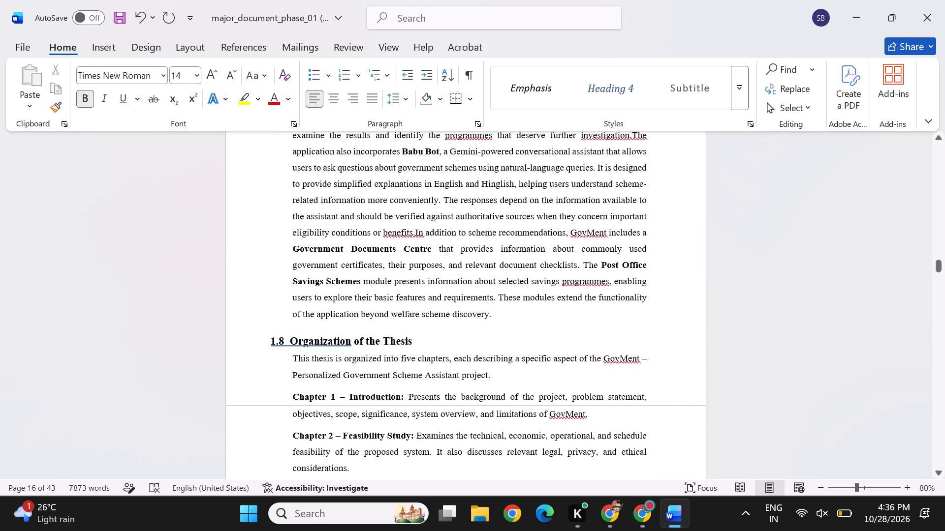
left_click(270, 341)
key("Return")
key("Return")
key("Return")
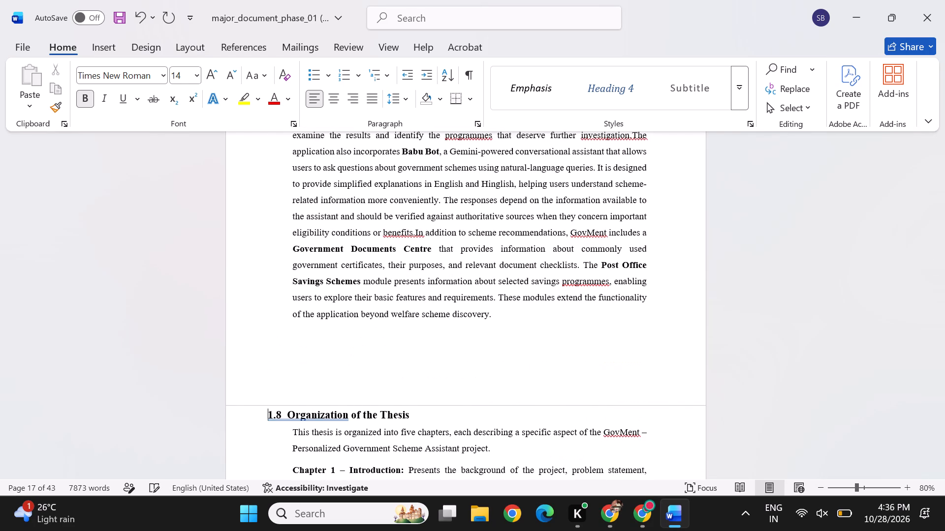
Indent the "1.8 Organization of the Thesis" heading with four leading spaces and delete the extra space after its number.
scroll(349, 349, "down", 1)
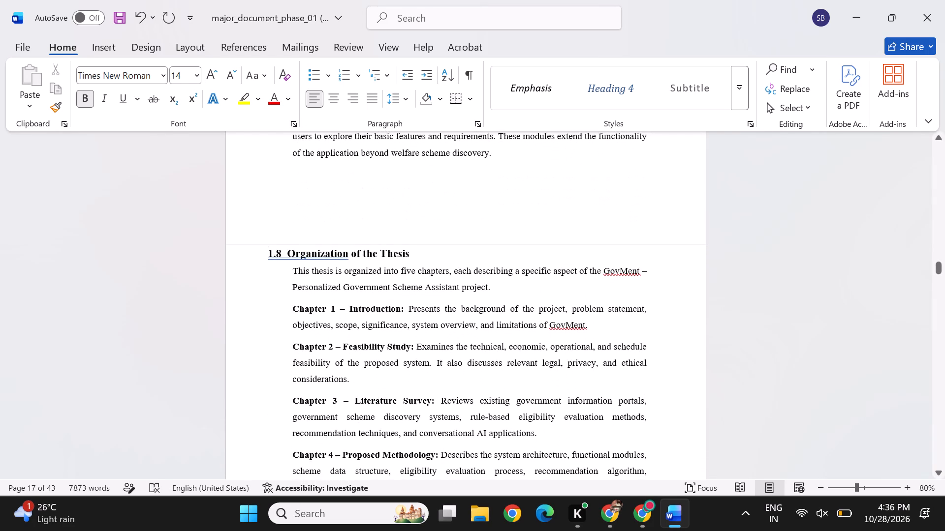
key("space")
key("space")
key("space")
key("space")
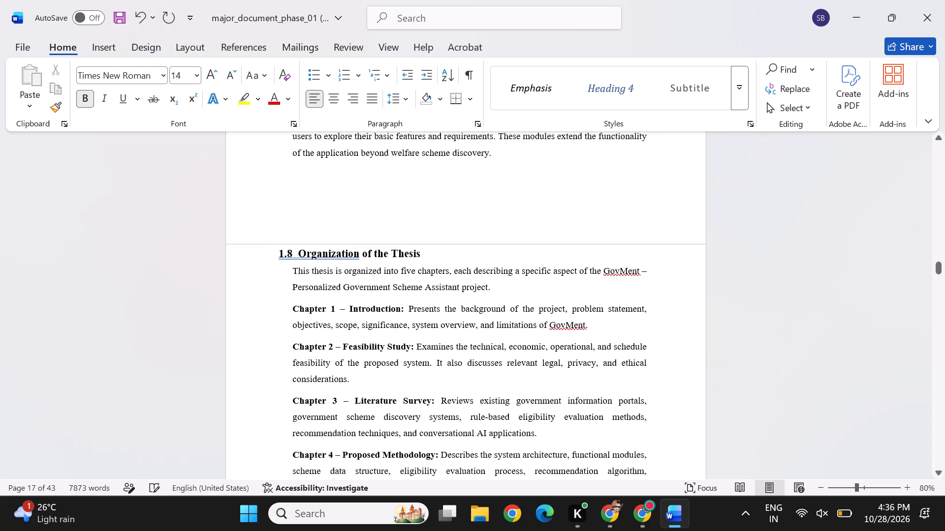
left_click(292, 258)
key("Delete")
Indent the "1.7 System Overview" heading with three added leading spaces and delete the extra space after its number.
scroll(399, 316, "up", 1)
scroll(419, 263, "up", 1)
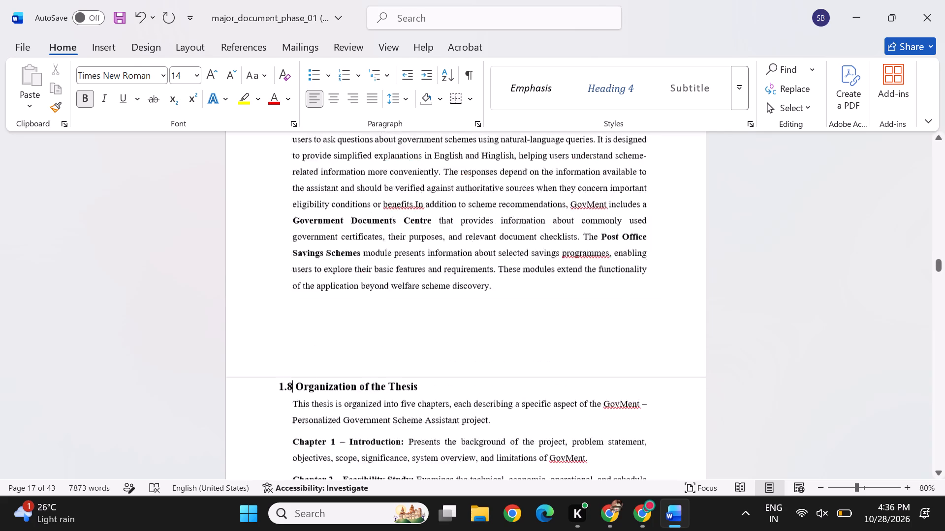
scroll(419, 263, "up", 1)
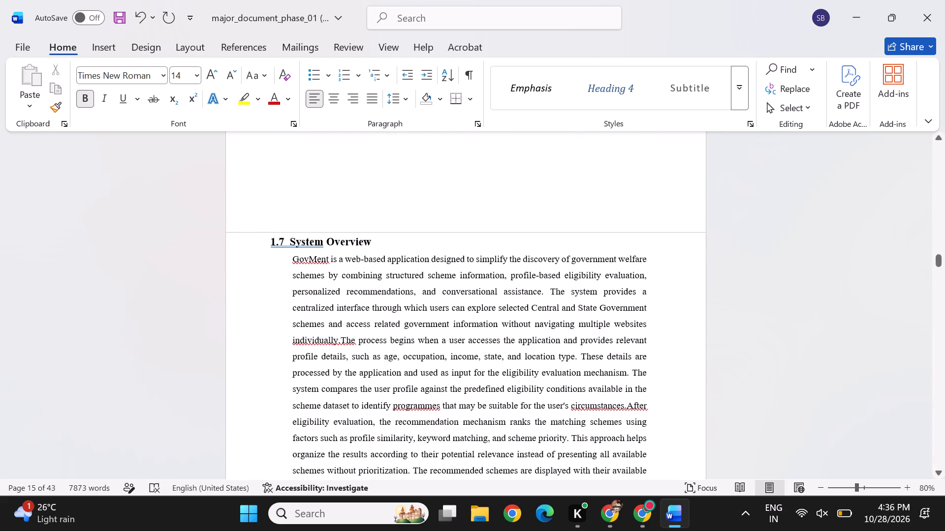
left_click(269, 244)
key("space")
key("space")
key("space")
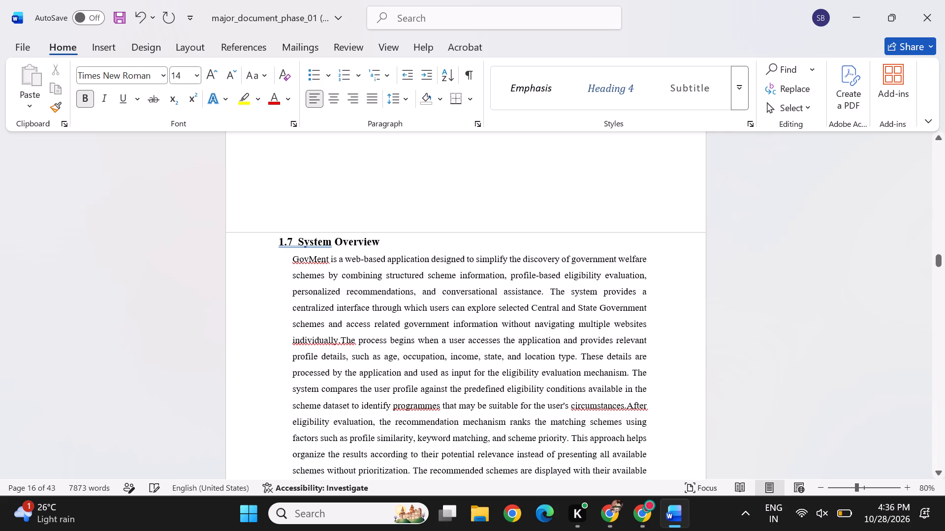
left_click(295, 242)
key("Delete")
Delete the excess blank lines above the "CHAPTER-2" title, leaving one at the top of its page and keeping the title text intact.
scroll(354, 263, "down", 1)
scroll(365, 312, "down", 1)
scroll(388, 380, "down", 2)
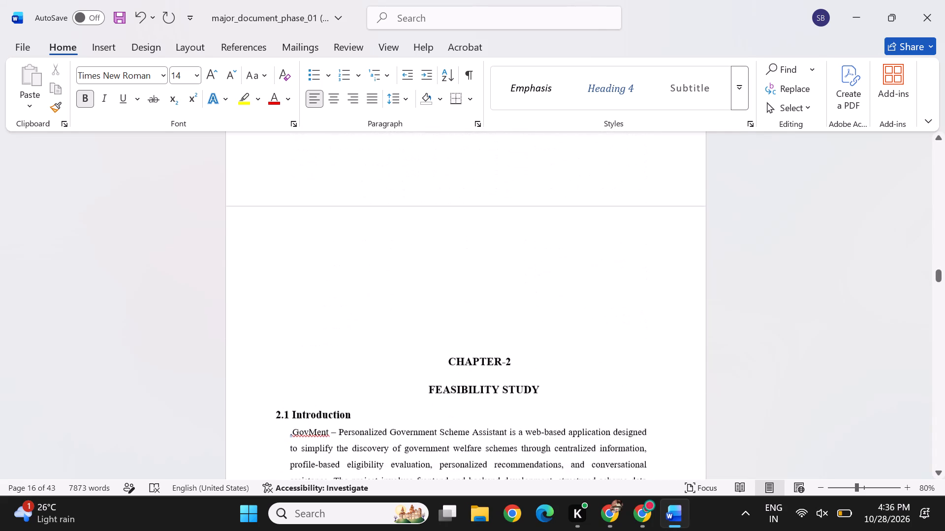
scroll(411, 310, "down", 1)
left_click(397, 223)
key("Delete")
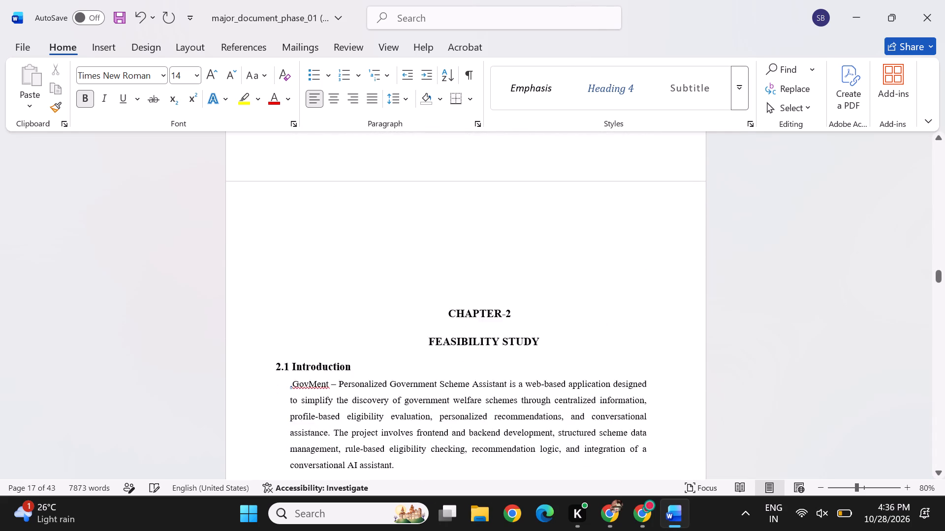
key("Delete")
key("Delete")
key("Delete")
key("Delete")
key("Delete")
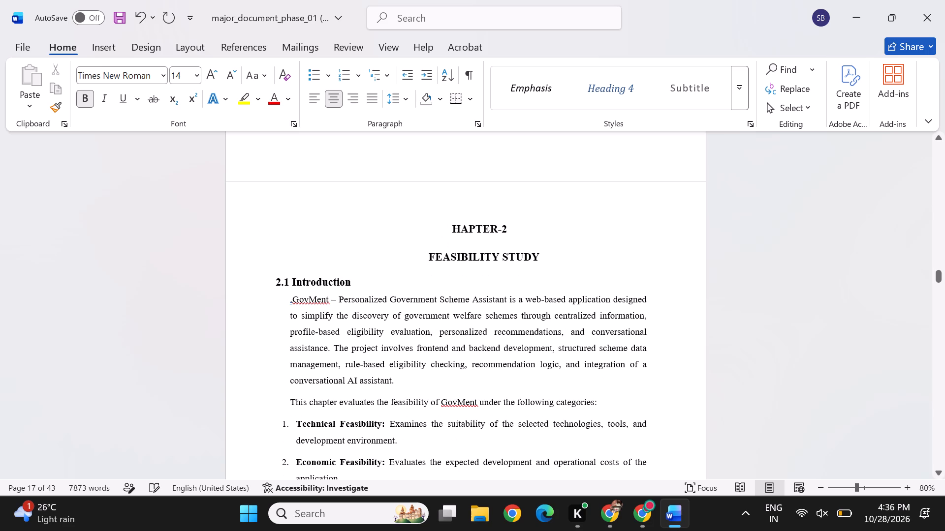
key("ctrl+z")
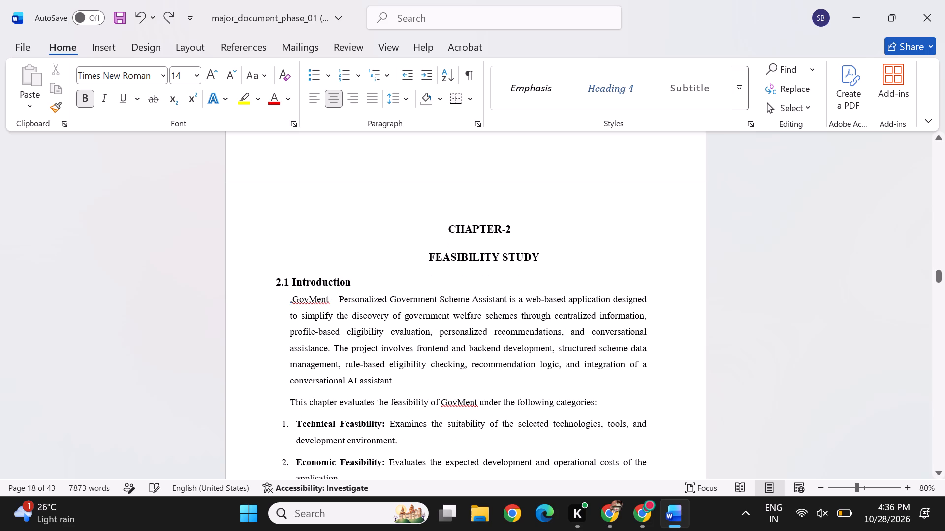
left_click(469, 196)
key("Delete")
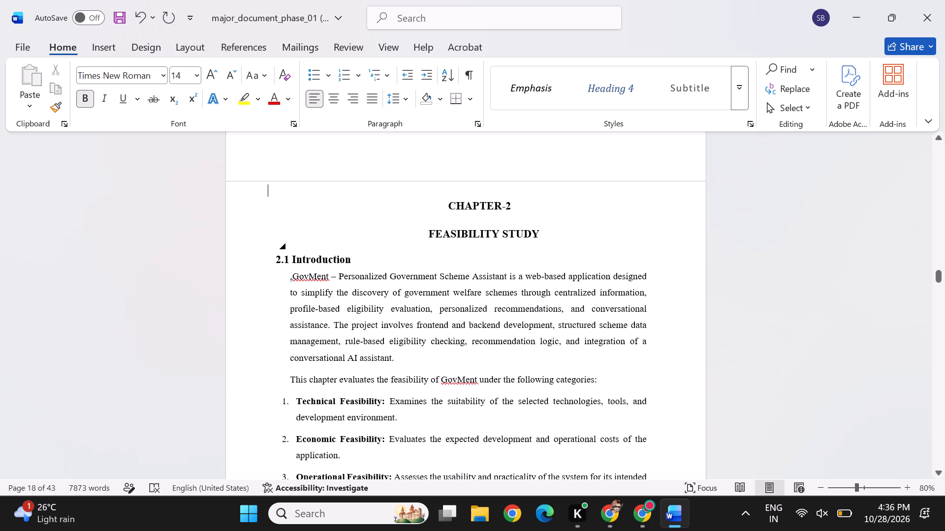
Insert two blank lines after section 2.1 to push the "2.2 Technical Feasibility" heading to the top of the next page.
scroll(400, 368, "down", 1)
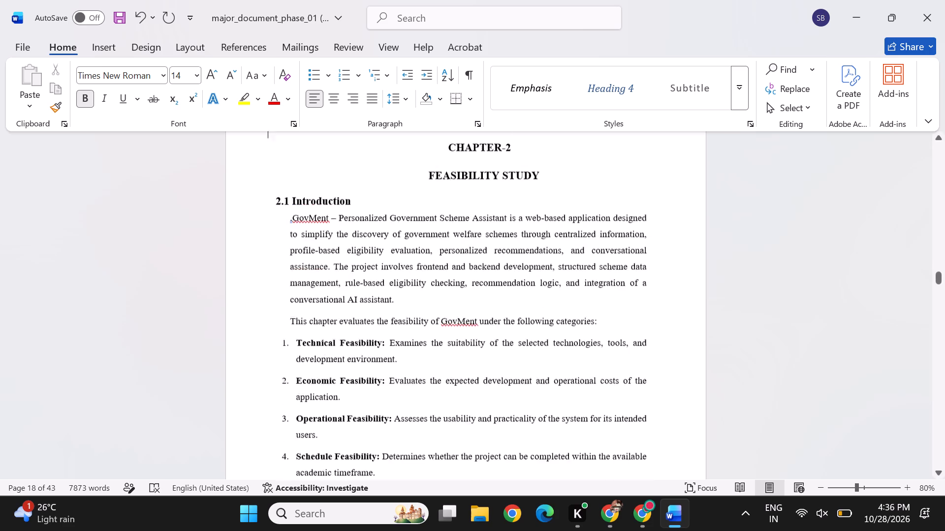
scroll(400, 368, "down", 2)
left_click(418, 261)
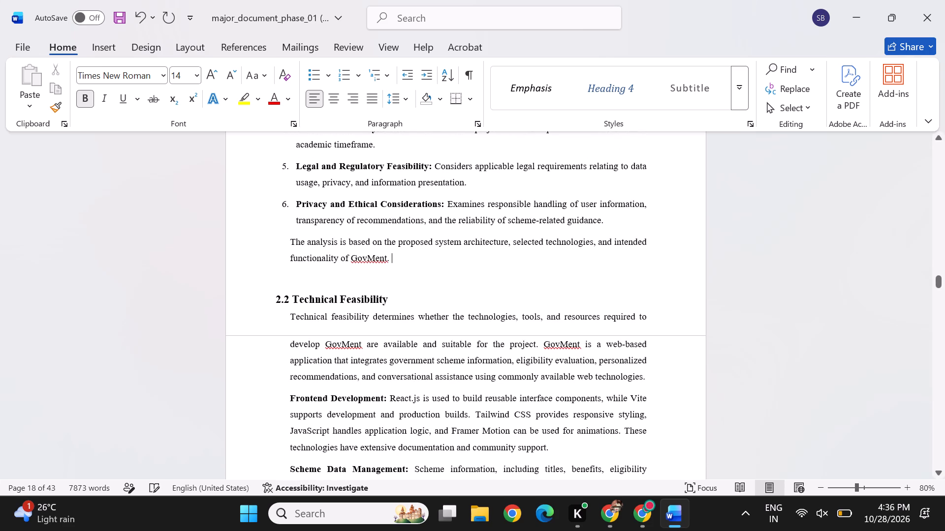
key("Return")
key("Return")
Move the "2.3 Economic Feasibility" heading to the top of the next page by adding three blank lines after section 2.2 and removing one excess line.
scroll(522, 365, "down", 1)
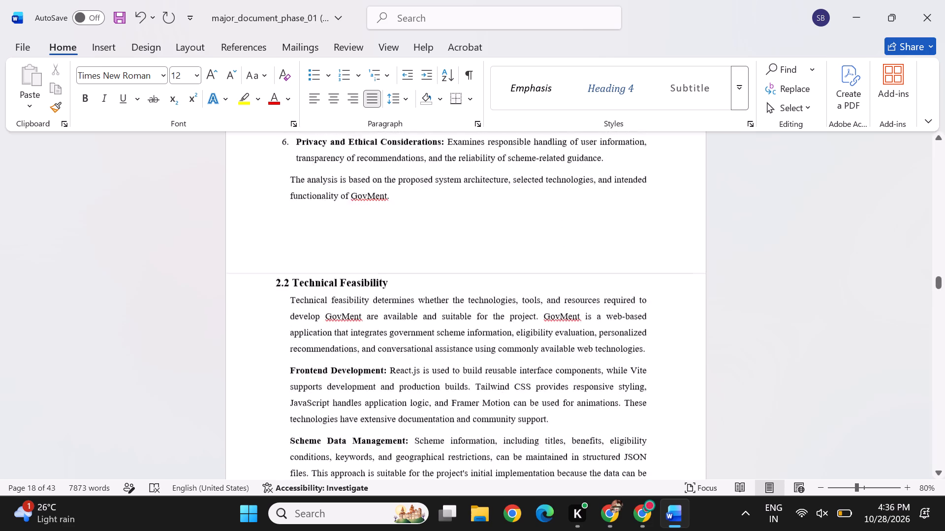
scroll(522, 365, "down", 1)
left_click(566, 232)
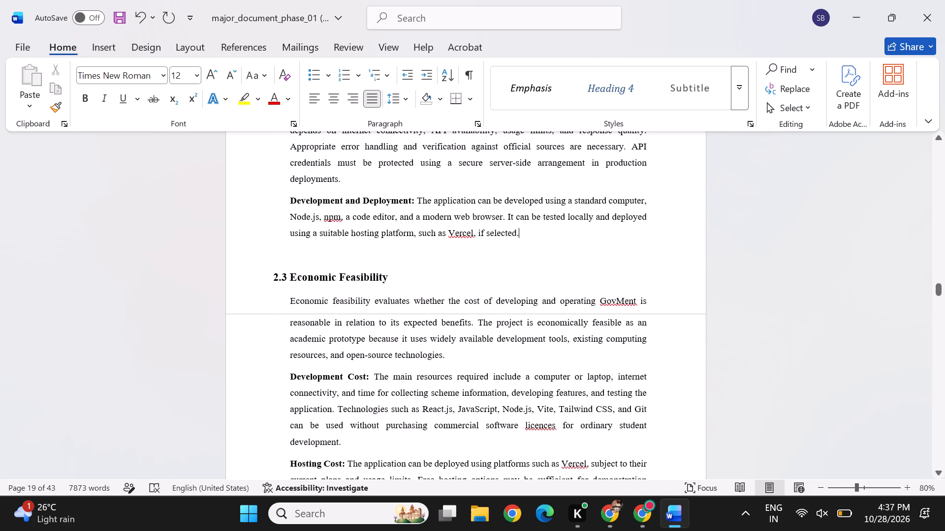
key("Return")
key("Return")
key("Return")
key("Delete")
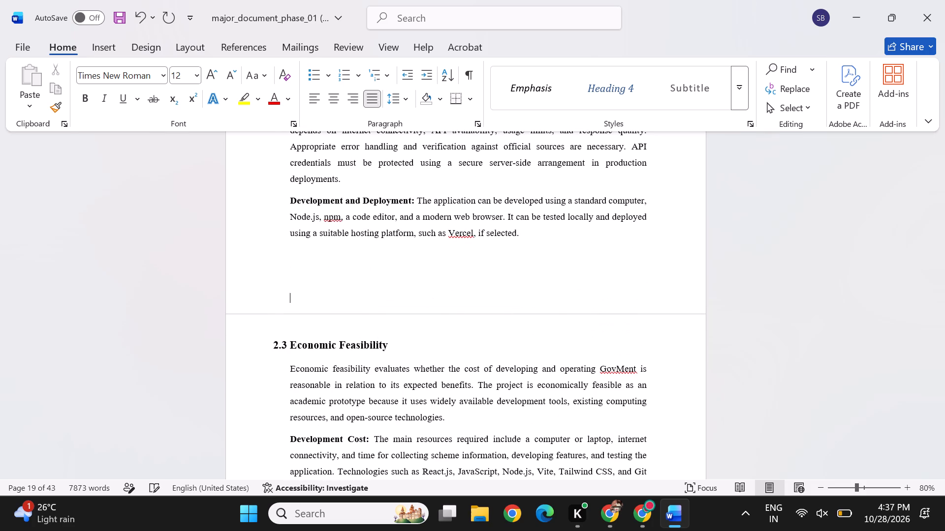
Move the "2.4 Operational Feasibility" heading to the top of the next page by adding four blank lines after section 2.3 and removing one excess line.
scroll(540, 343, "down", 2)
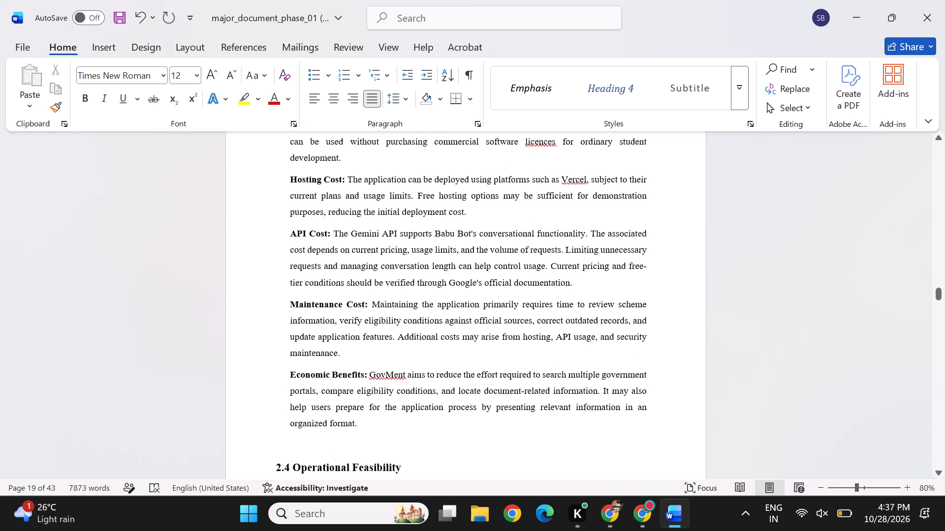
scroll(486, 429, "down", 1)
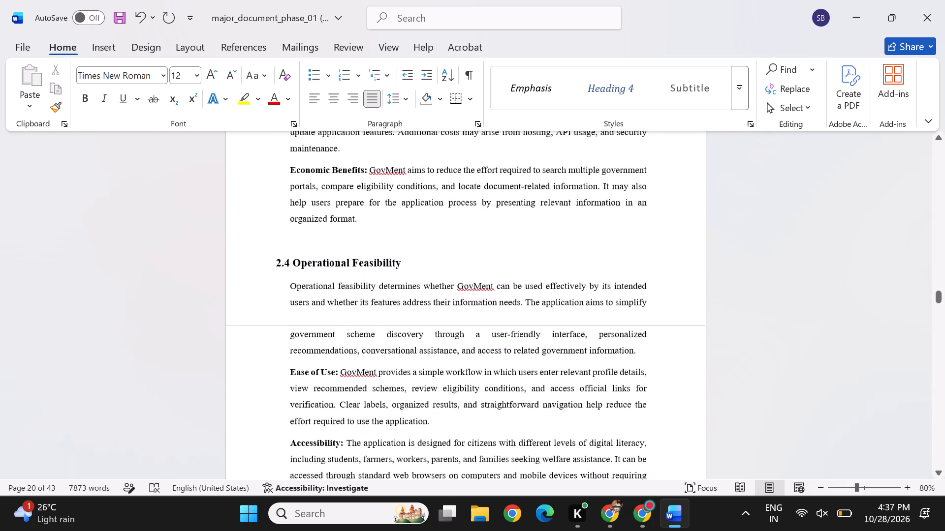
left_click(370, 213)
key("Return")
key("Return")
key("Return")
key("Return")
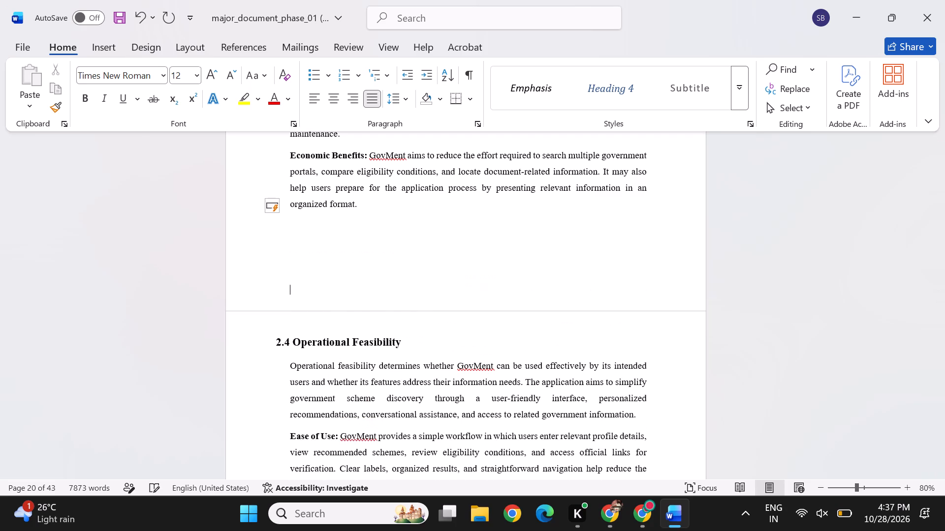
key("Delete")
Insert four blank lines after section 2.4 to push the "2.5 Schedule Feasibility" heading to the top of the next page.
scroll(423, 331, "down", 1)
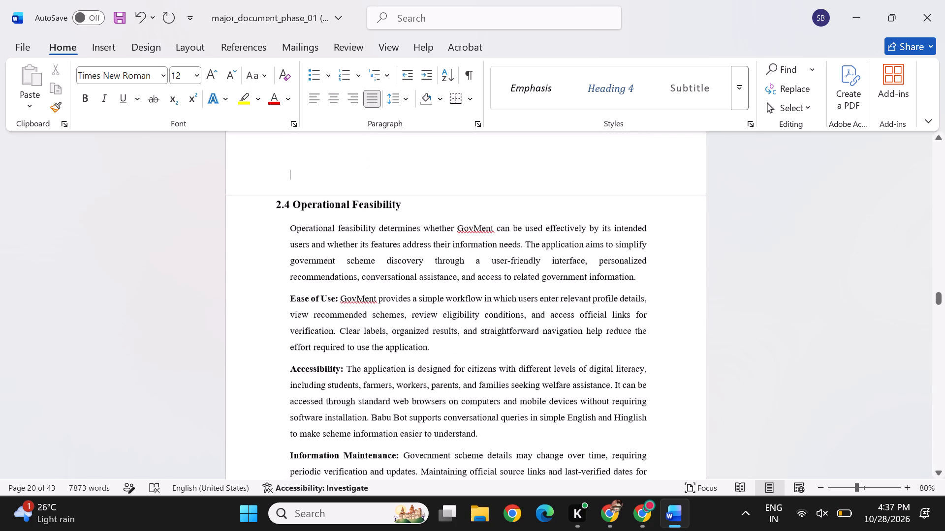
scroll(452, 325, "down", 2)
left_click(408, 304)
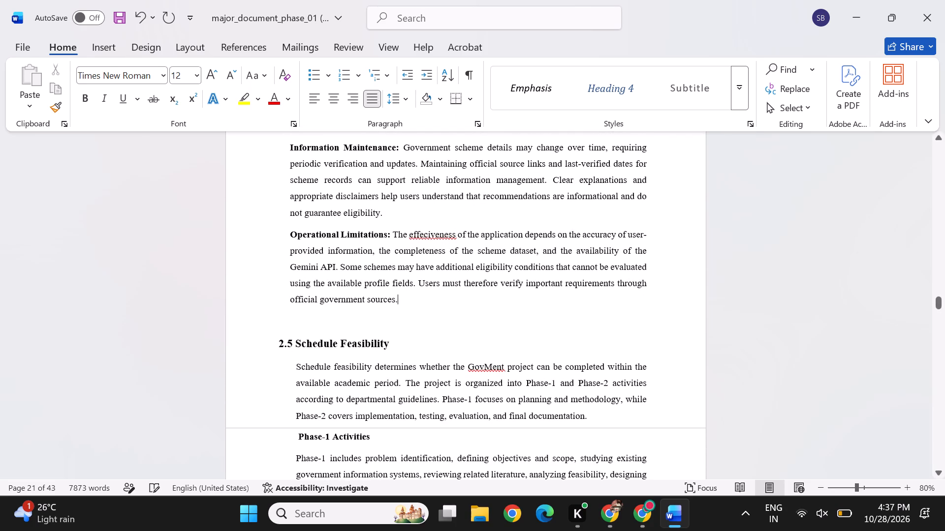
key("Return")
key("Return")
key("Return")
key("Return")
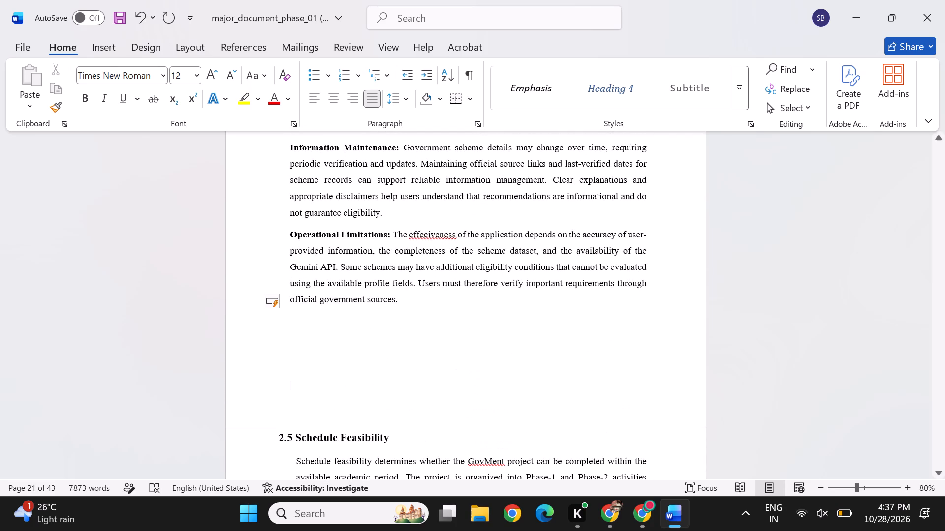
Locate the end of section 2.5, just before the "2.6 Legal and Regulatory Feasibility" heading.
scroll(464, 333, "down", 1)
scroll(448, 295, "down", 1)
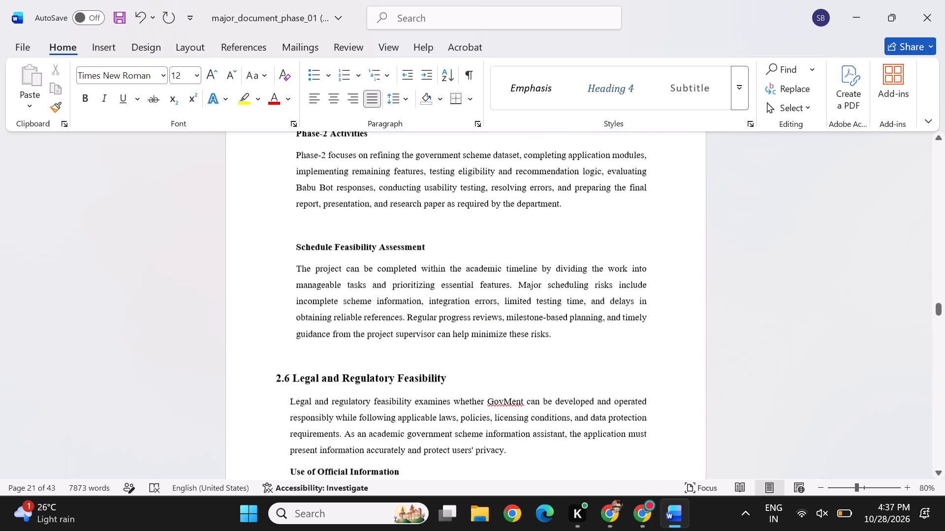
Insert five blank lines after section 2.5 to push the "2.6 Legal and Regulatory Feasibility" heading to the top of the next page.
scroll(394, 336, "down", 1)
left_click(570, 232)
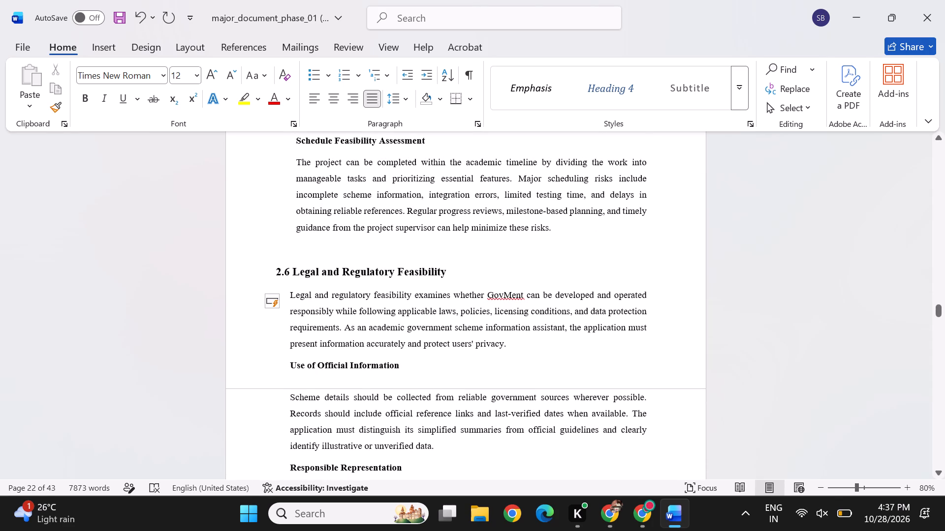
key("Return")
key("Return")
key("Return")
key("Return")
key("Return")
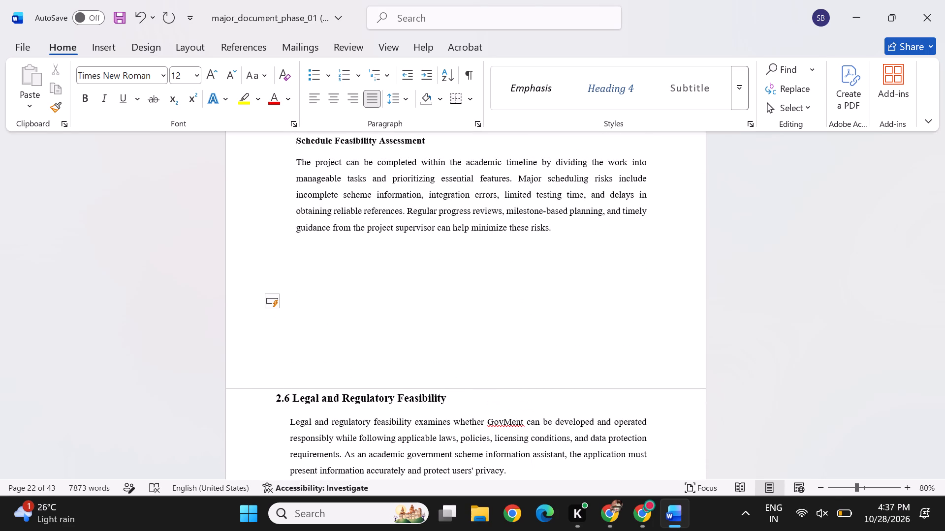
Delete the closing sentence about legal advice or certification of compliance from section 2.6's Legal Feasibility Assessment paragraph.
scroll(614, 278, "down", 1)
scroll(389, 238, "down", 1)
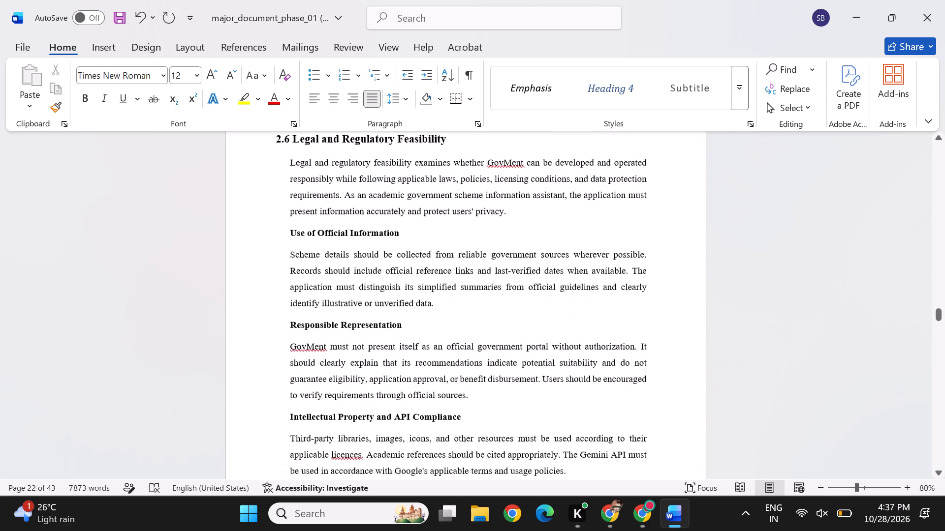
scroll(389, 238, "down", 1)
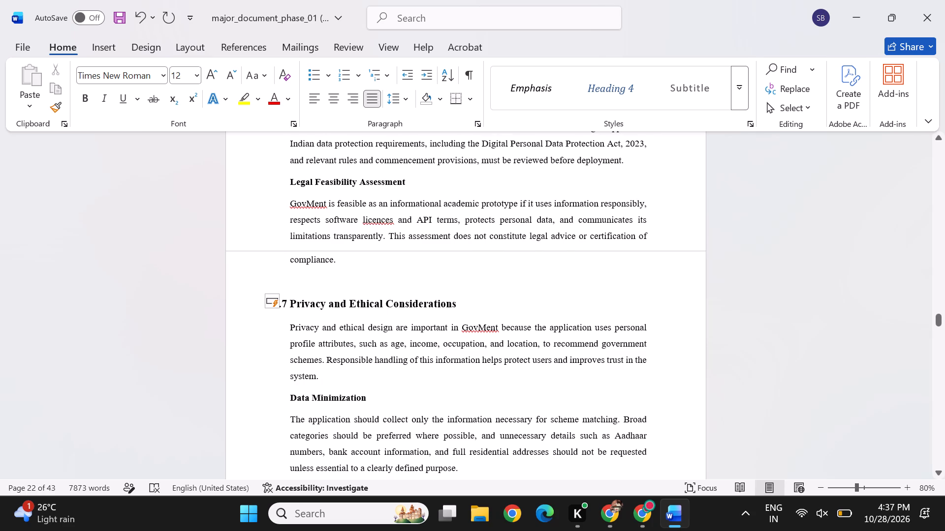
scroll(410, 267, "up", 1)
scroll(410, 309, "up", 2)
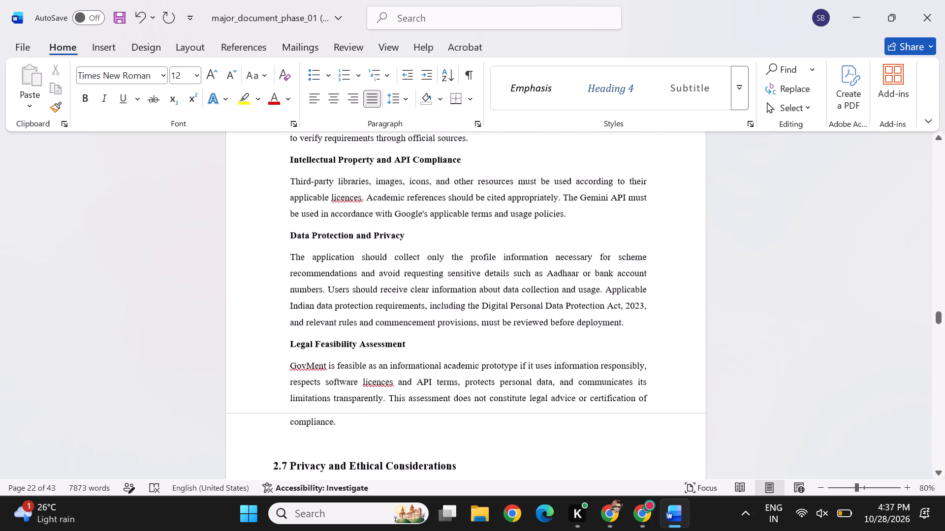
scroll(433, 241, "down", 2, "ctrl")
scroll(576, 292, "up", 1)
scroll(491, 266, "down", 2, "ctrl")
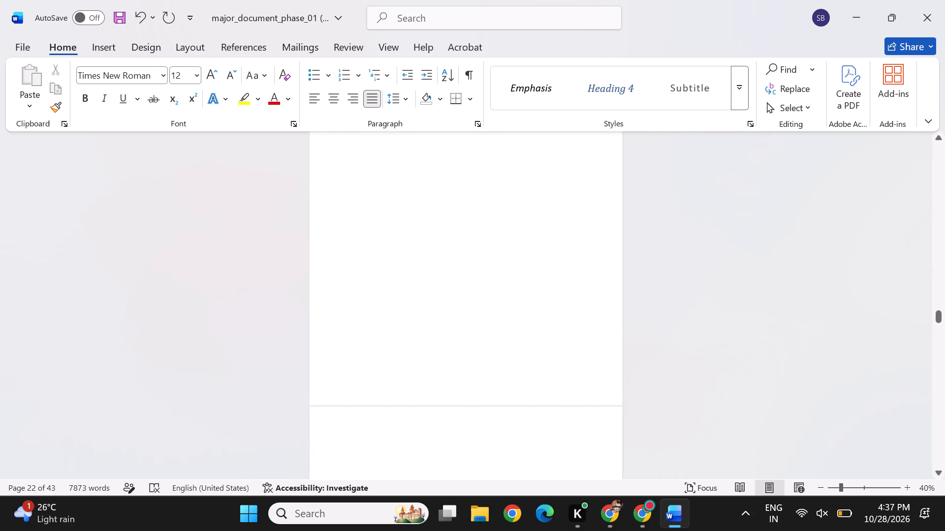
scroll(498, 177, "up", 1)
scroll(454, 172, "up", 1)
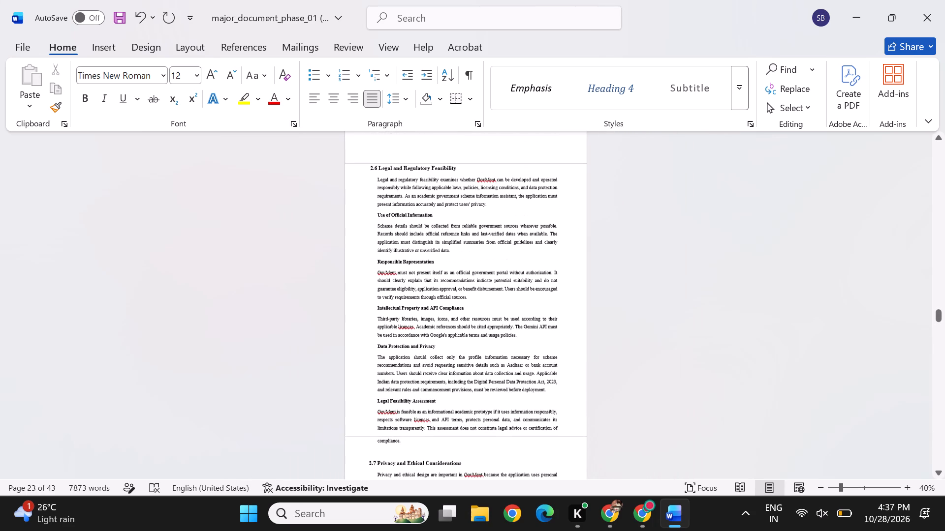
scroll(454, 172, "up", 1)
left_click_drag(403, 449, 390, 448)
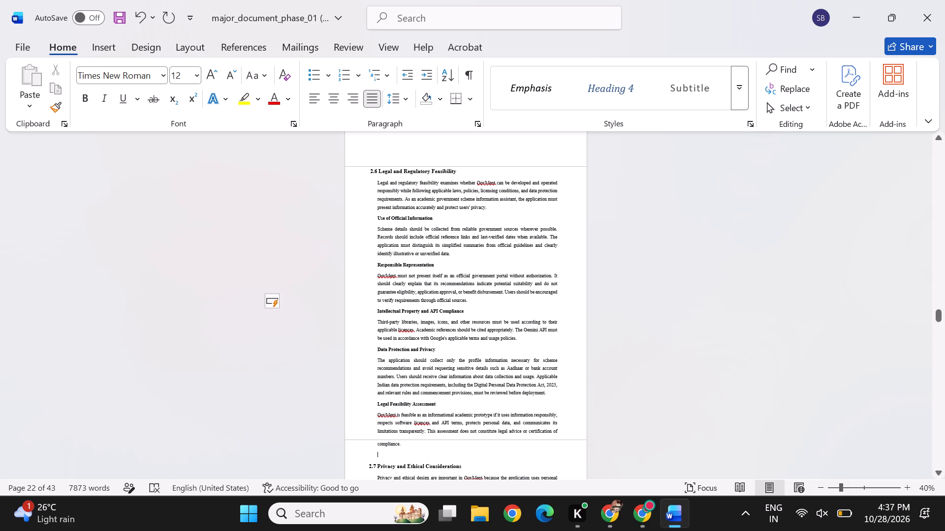
left_click_drag(390, 448, 426, 432)
key("Delete")
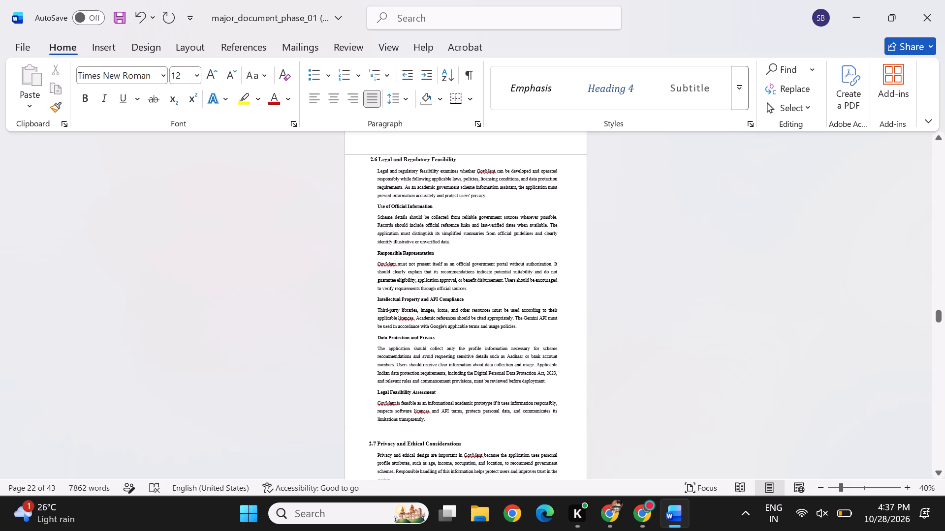
Remove the blank line above the "2.7 Privacy and Ethical Considerations" heading so it starts at the top of its page.
scroll(491, 312, "down", 1)
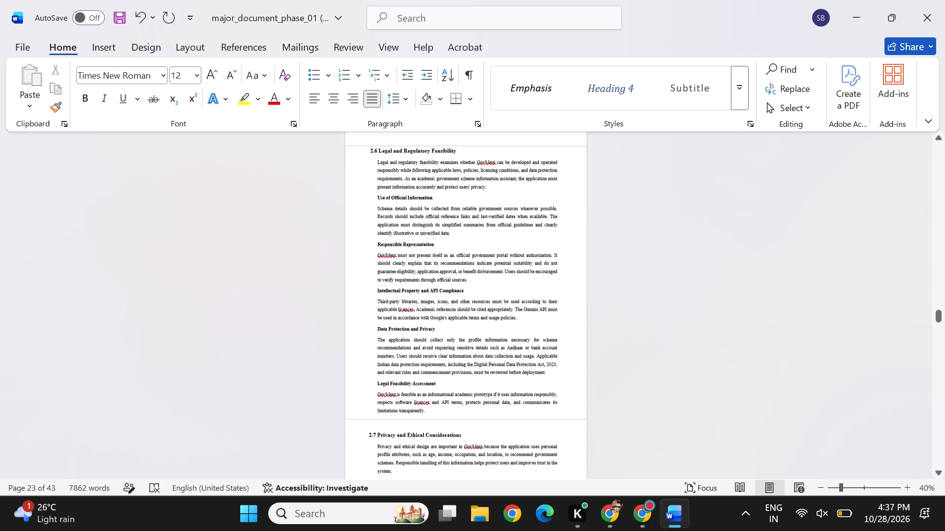
scroll(503, 308, "down", 1)
scroll(402, 345, "down", 1)
scroll(485, 349, "up", 1, "ctrl")
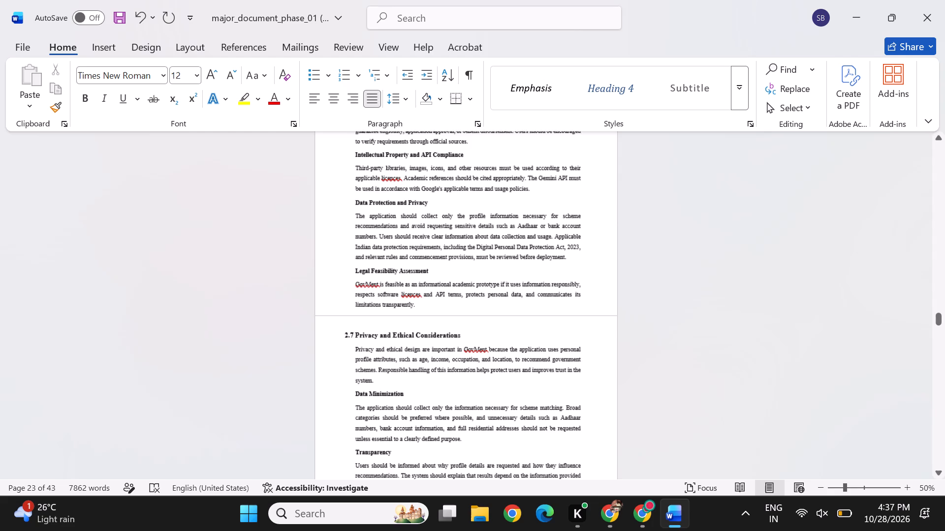
scroll(485, 349, "right", 1)
left_click(366, 322)
key("Delete")
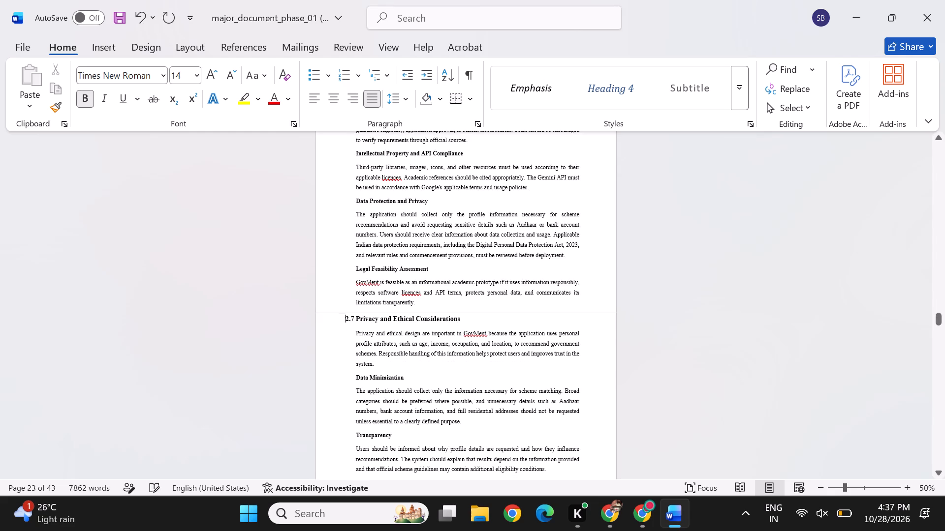
Locate the end of section 2.7, just before the "2.8 Risk Analysis" heading.
scroll(459, 371, "down", 1)
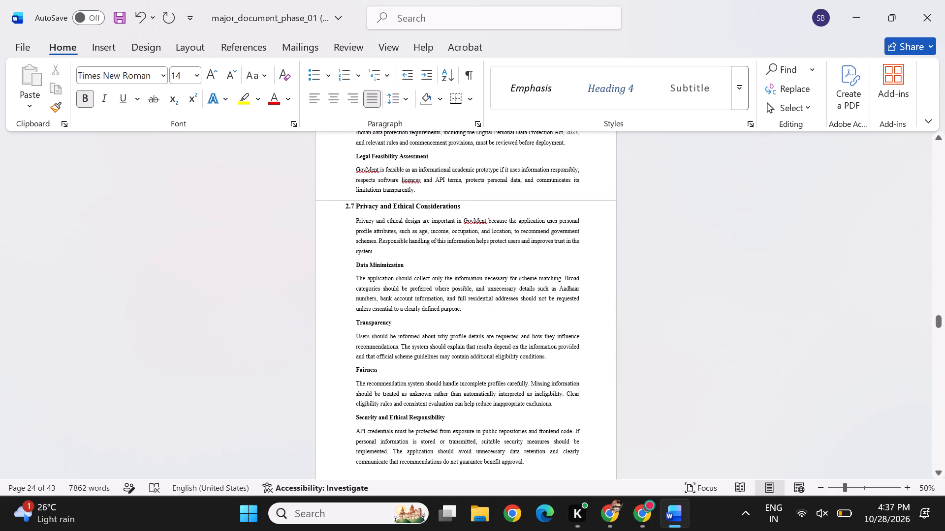
scroll(440, 357, "down", 1)
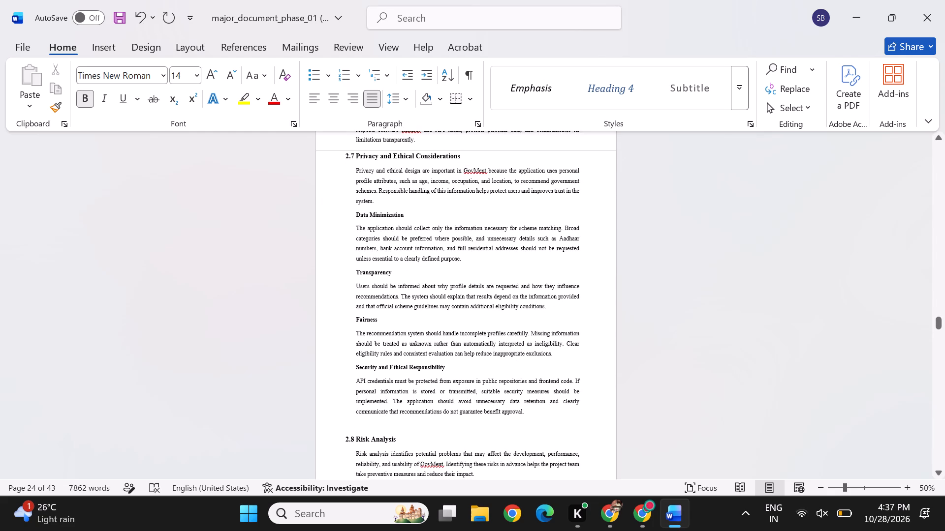
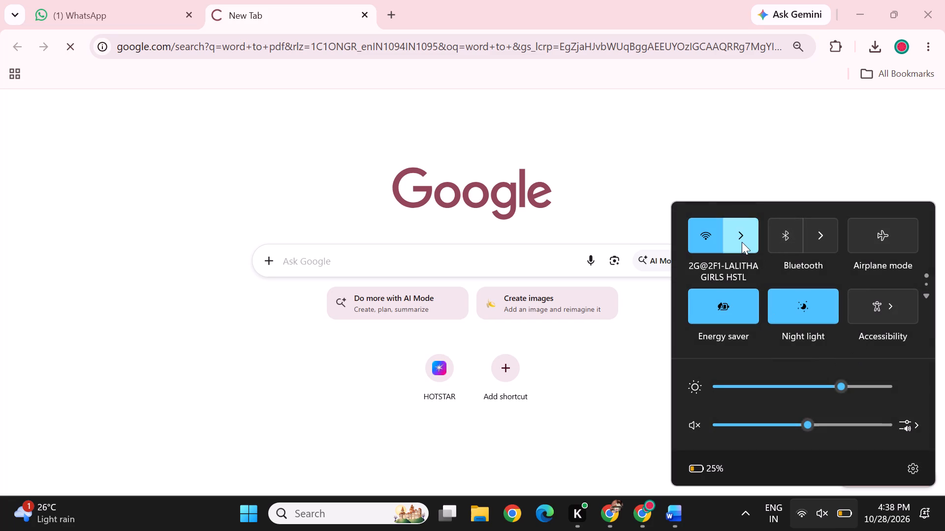
Restart the laptop's Wi-Fi by switching it off and back on so that it reconnects to a network.
left_click(742, 242)
scroll(772, 323, "down", 1)
scroll(810, 284, "up", 3)
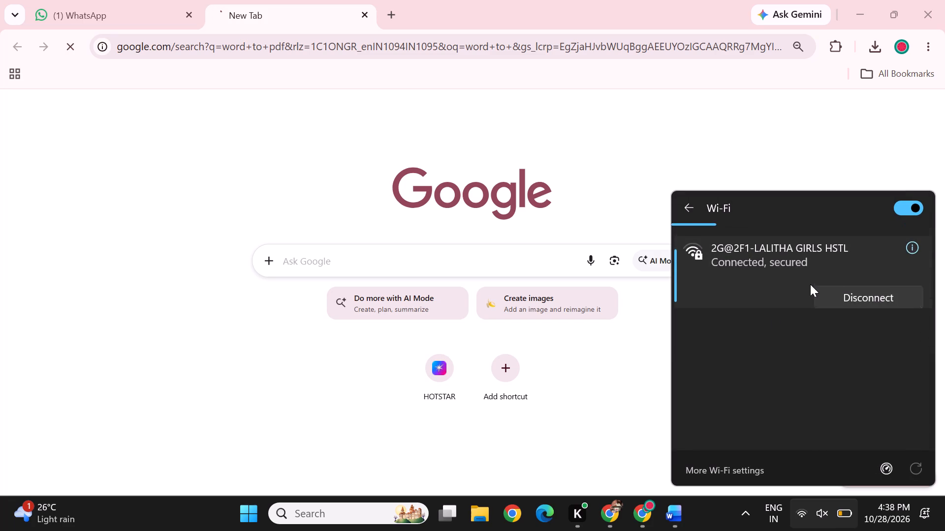
scroll(810, 284, "up", 11)
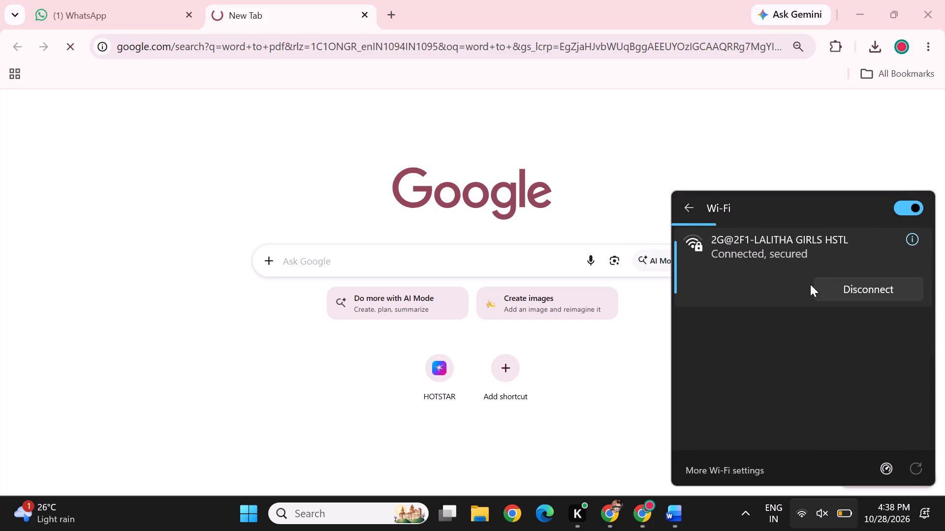
scroll(839, 317, "down", 4)
scroll(839, 317, "up", 4)
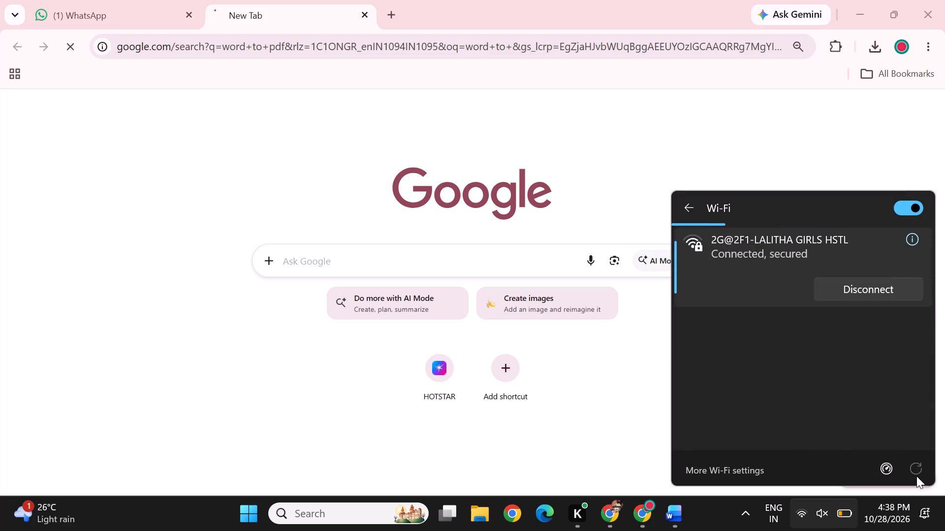
double_click(916, 476)
left_click_drag(916, 476, 904, 284)
left_click(913, 207)
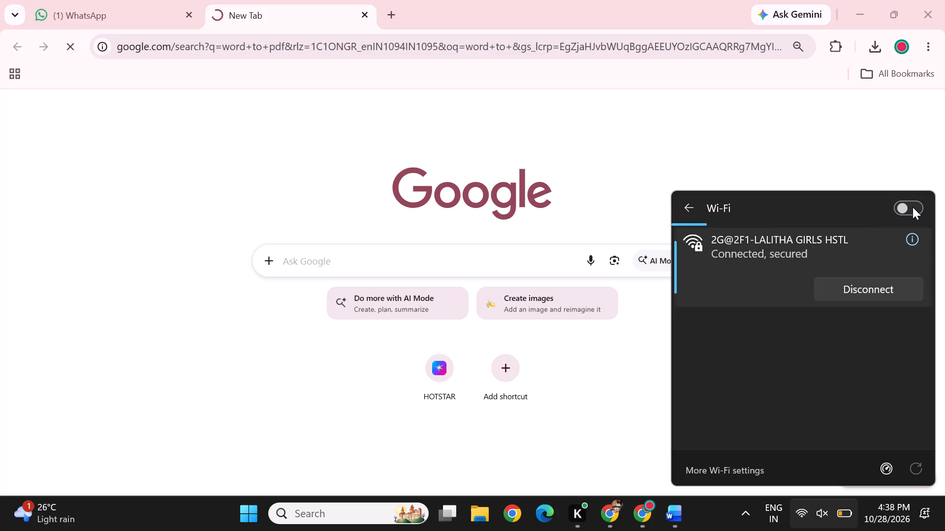
left_click(908, 208)
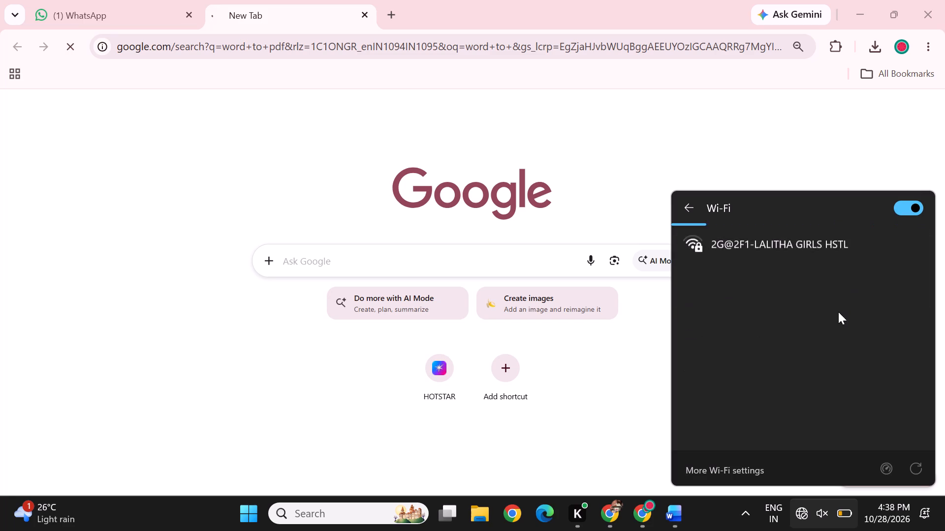
scroll(838, 312, "up", 13)
scroll(749, 266, "up", 9)
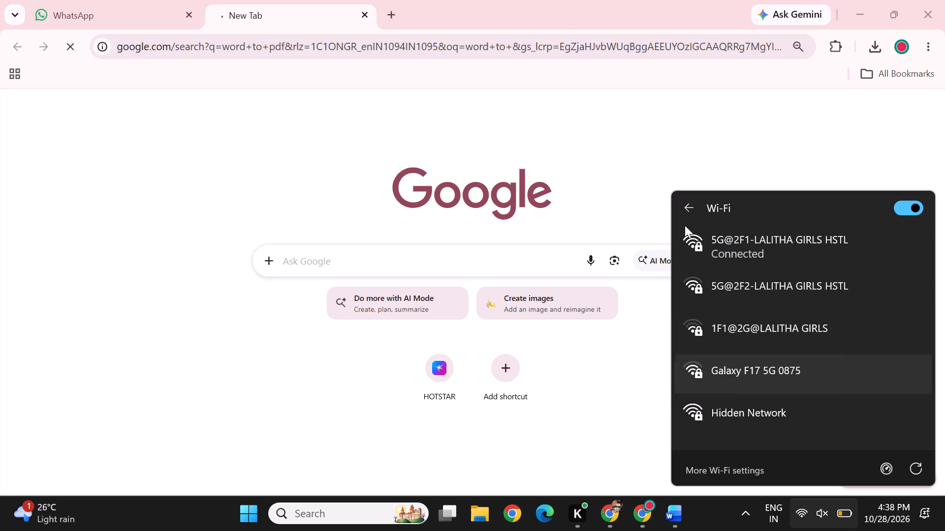
left_click(637, 101)
Open iLovePDF's Word to PDF converter from the search results and bring up the file selection for the Word document.
double_click(157, 175)
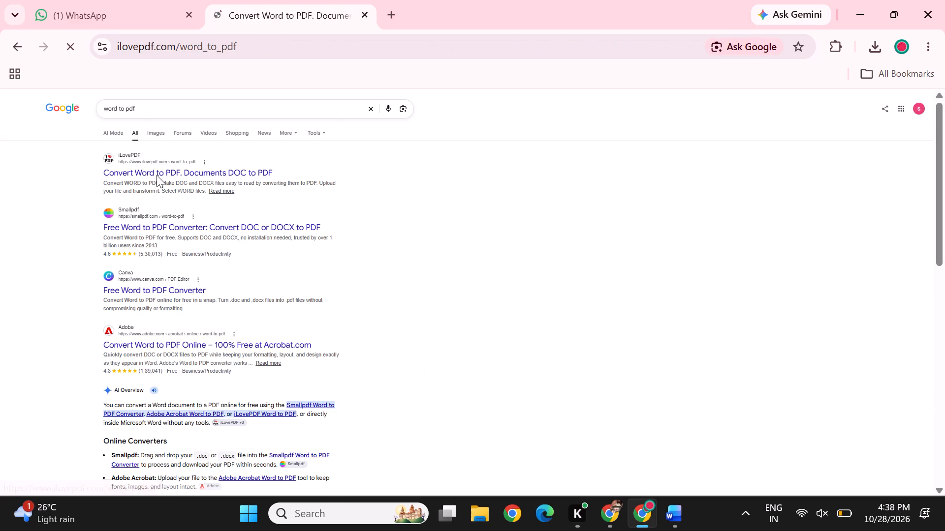
left_click(447, 276)
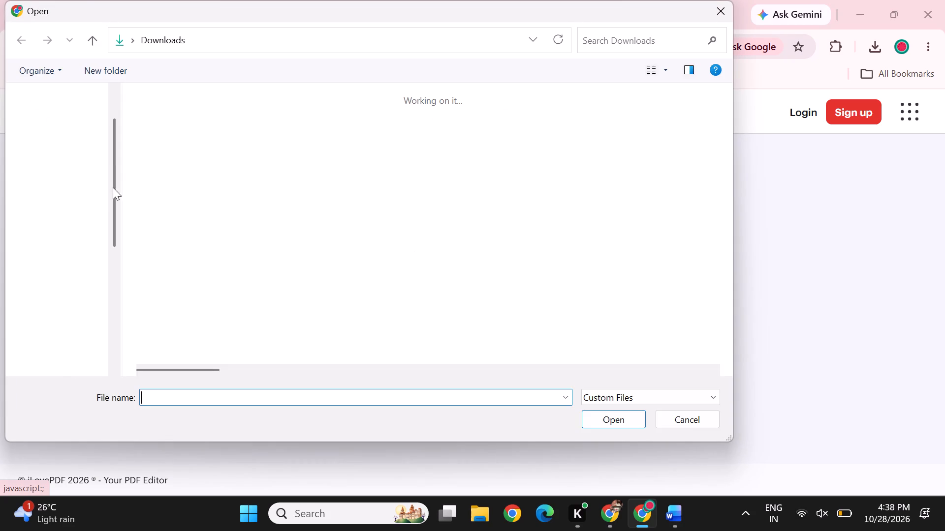
Load the report major_document_phase_01 (1)(1) from Downloads into the iLovePDF Word to PDF converter and start its conversion to PDF.
double_click(59, 232)
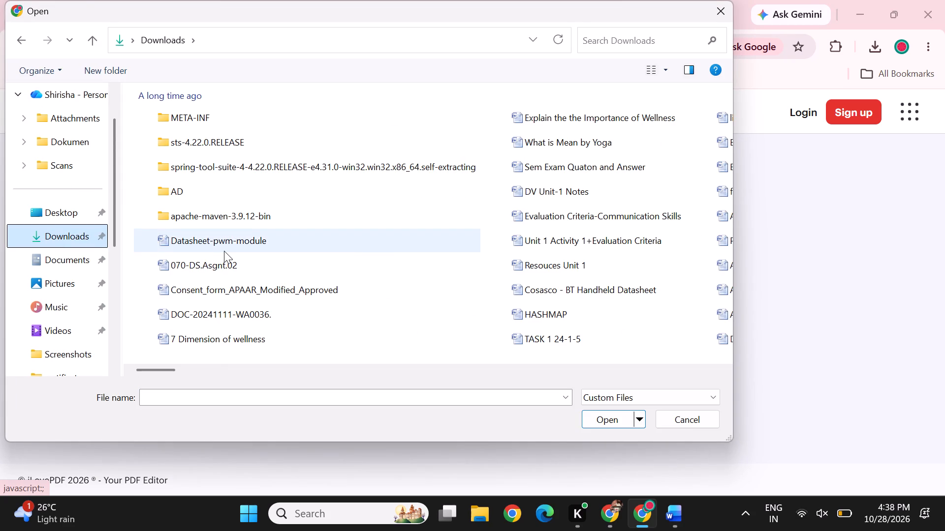
scroll(224, 251, "down", 20)
scroll(224, 251, "down", 9)
left_click(252, 121)
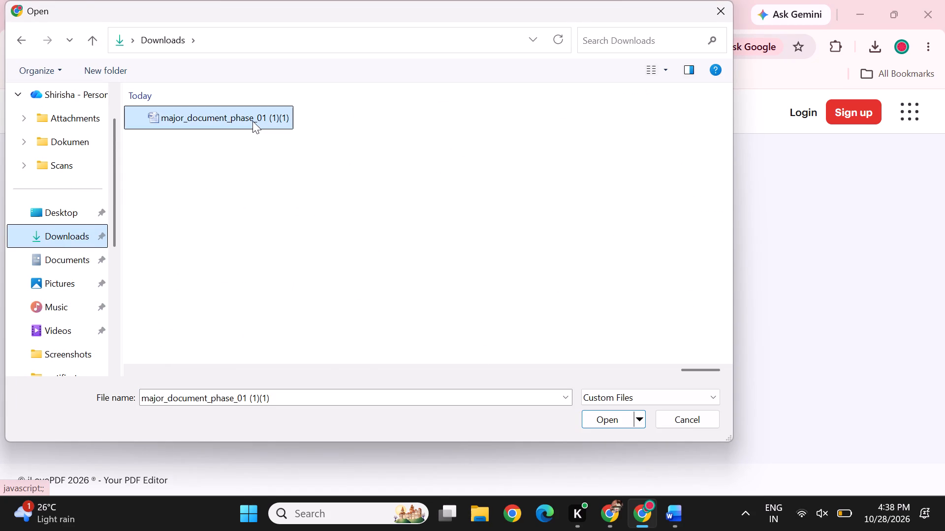
left_click(596, 410)
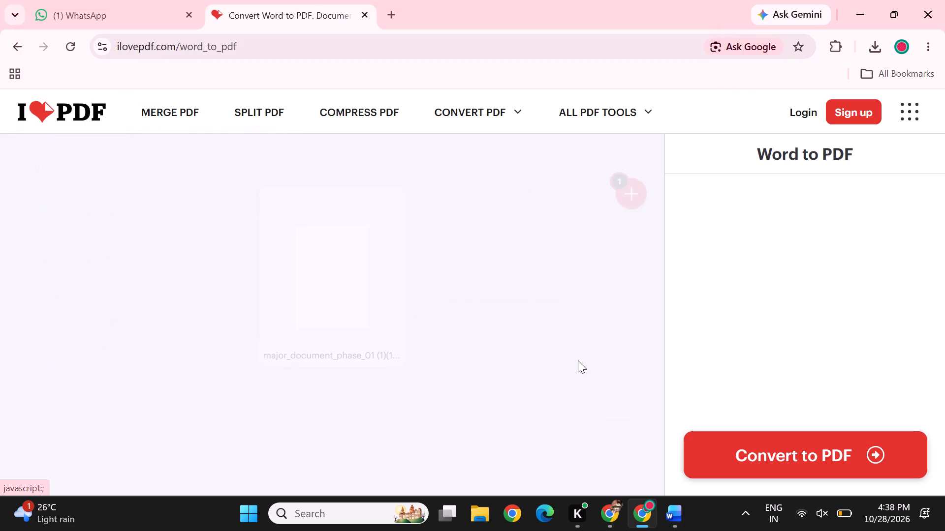
left_click(760, 444)
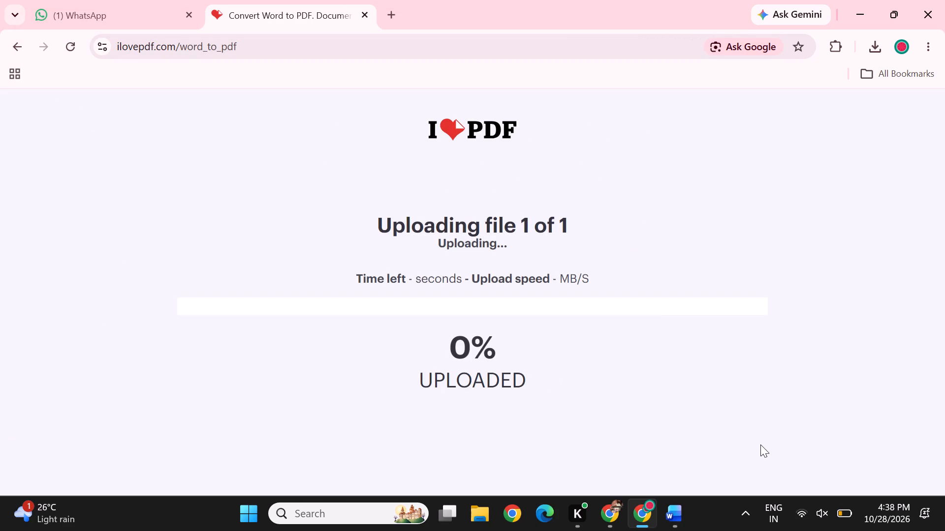
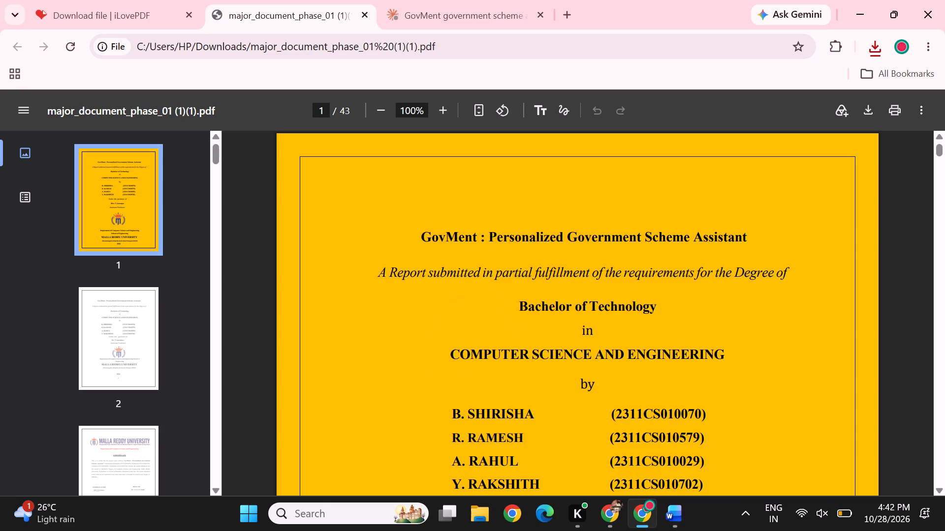
scroll(627, 257, "down", 2)
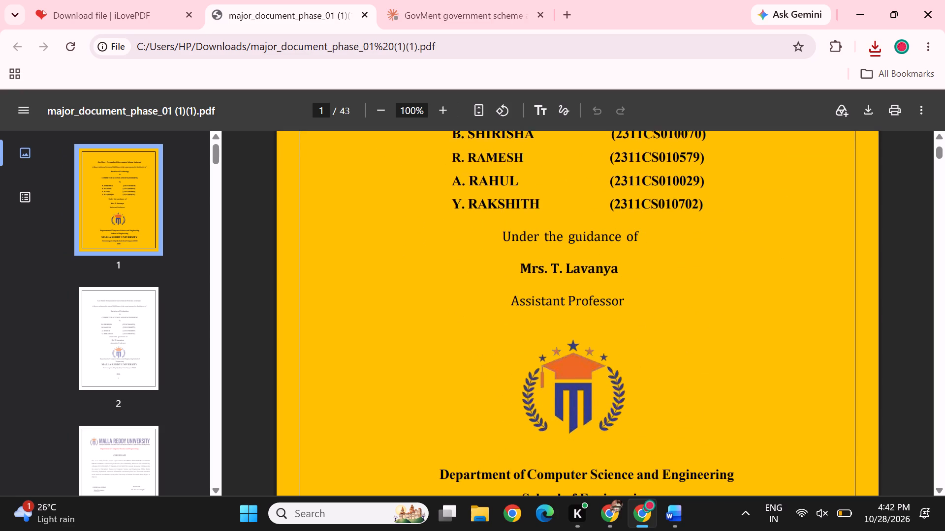
scroll(589, 333, "down", 3)
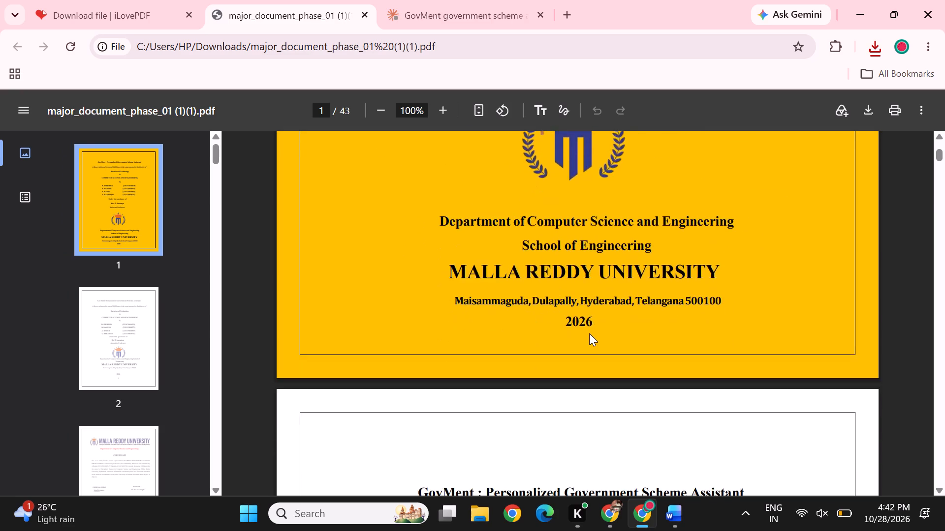
scroll(589, 333, "down", 4)
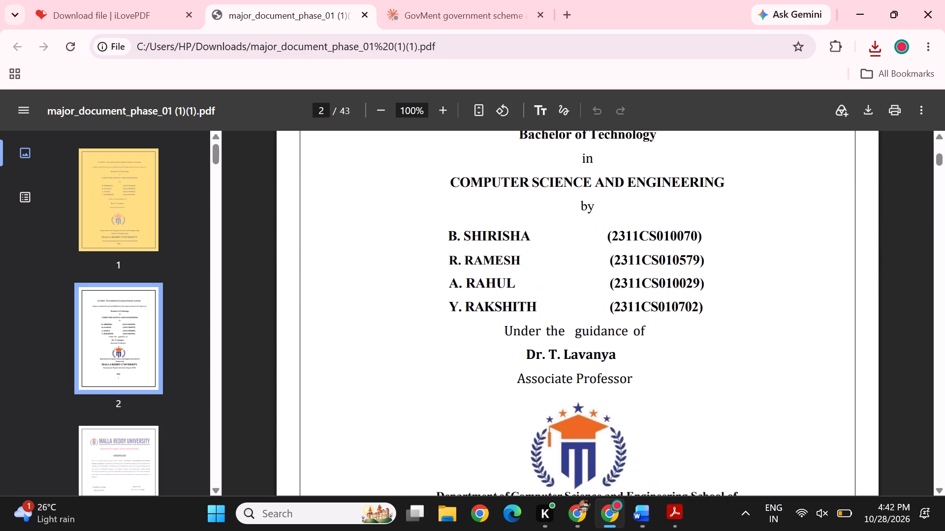
scroll(595, 368, "down", 3)
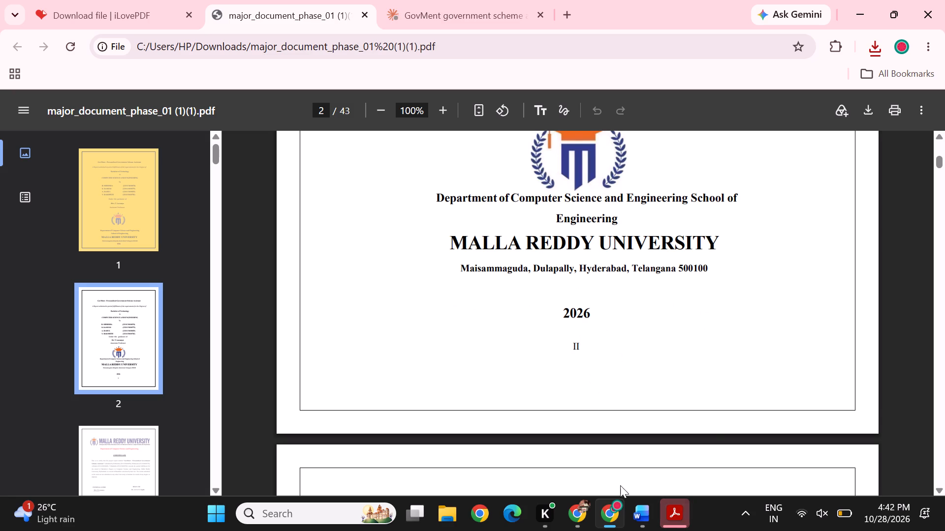
Switch to the report in Word and delete the year 2026 with the blank spacing above it on the second title page.
left_click(639, 517)
scroll(490, 299, "up", 20)
scroll(490, 299, "up", 20)
scroll(490, 299, "up", 20)
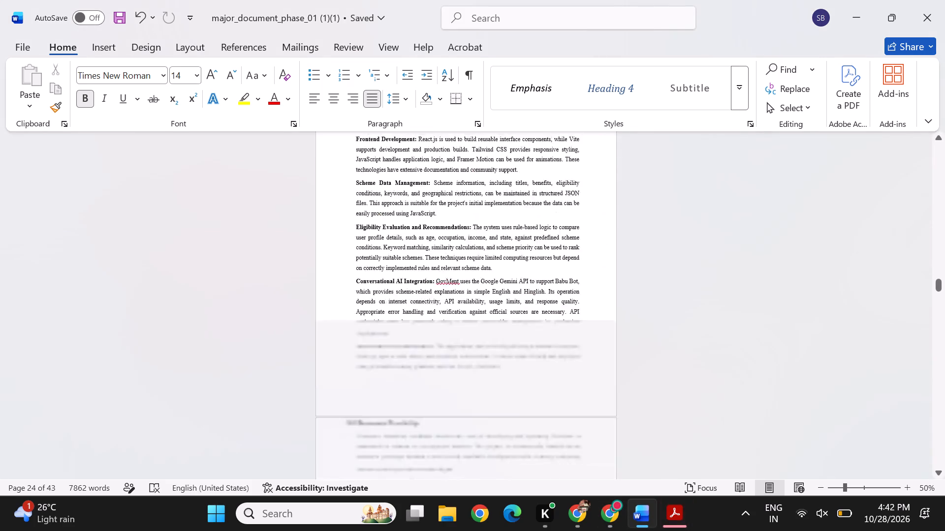
scroll(490, 299, "up", 20)
scroll(490, 299, "up", 20)
scroll(490, 299, "up", 20)
scroll(440, 378, "down", 2)
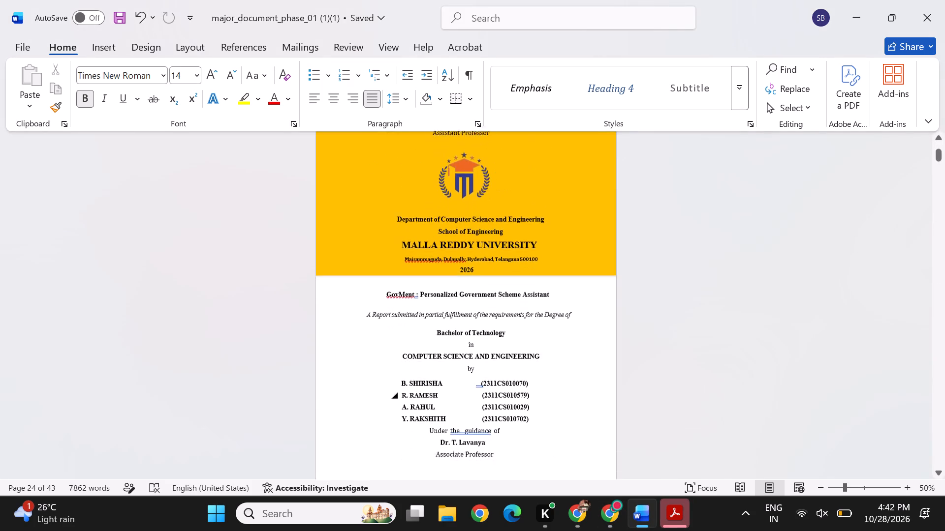
scroll(440, 378, "down", 3)
left_click(465, 344)
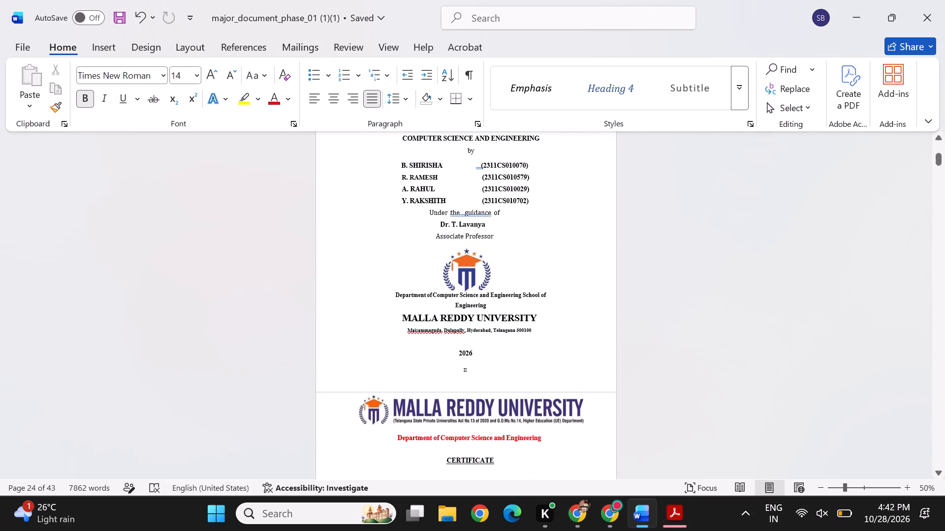
key("Return")
key("Return")
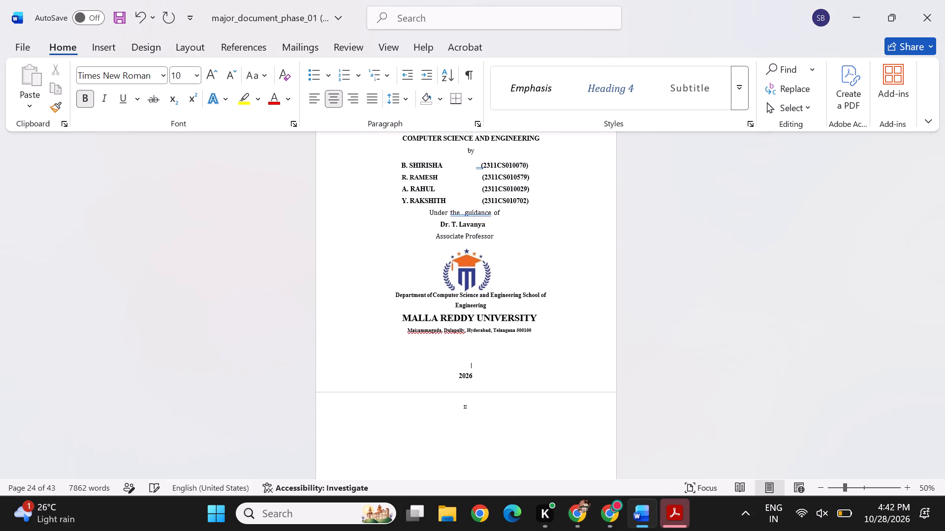
key("Delete")
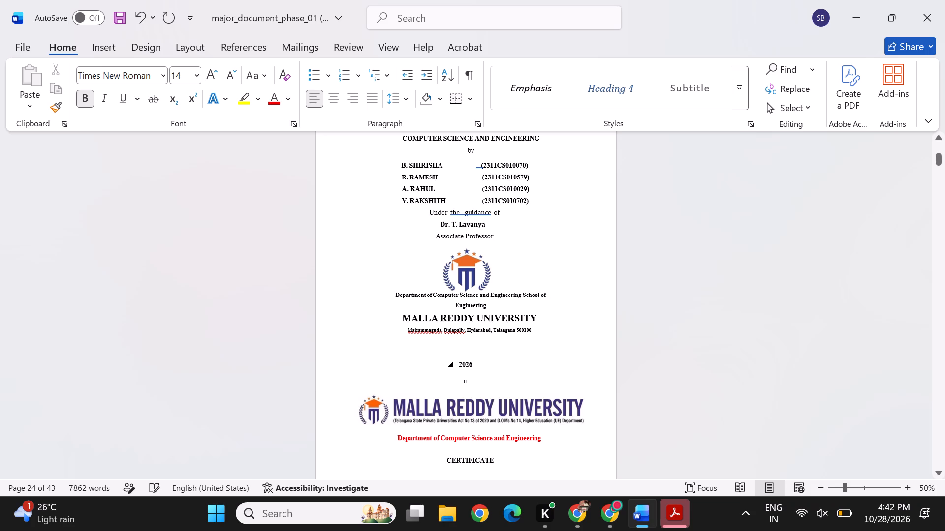
left_click_drag(483, 360, 450, 345)
key("Delete")
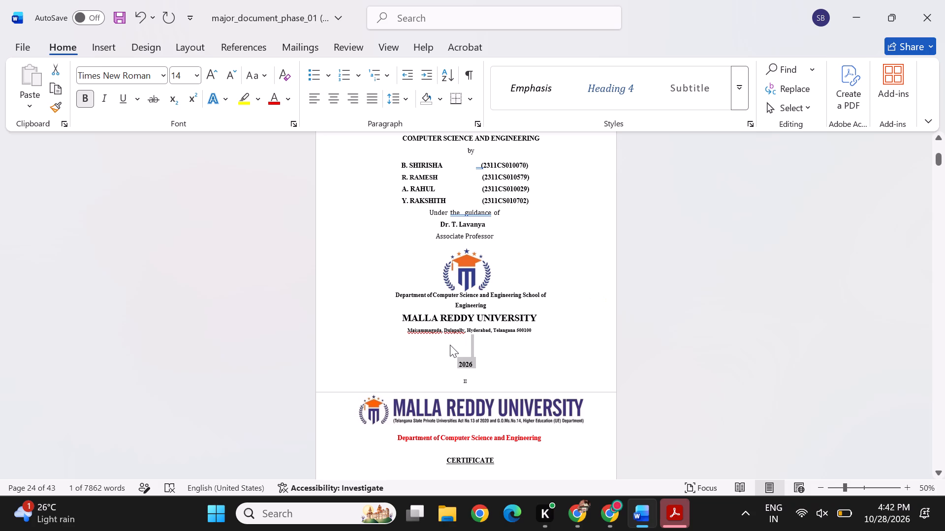
Enter 2026 on a new line directly below the university address on the second title page, followed by blank lines.
left_click(565, 328)
key("Return")
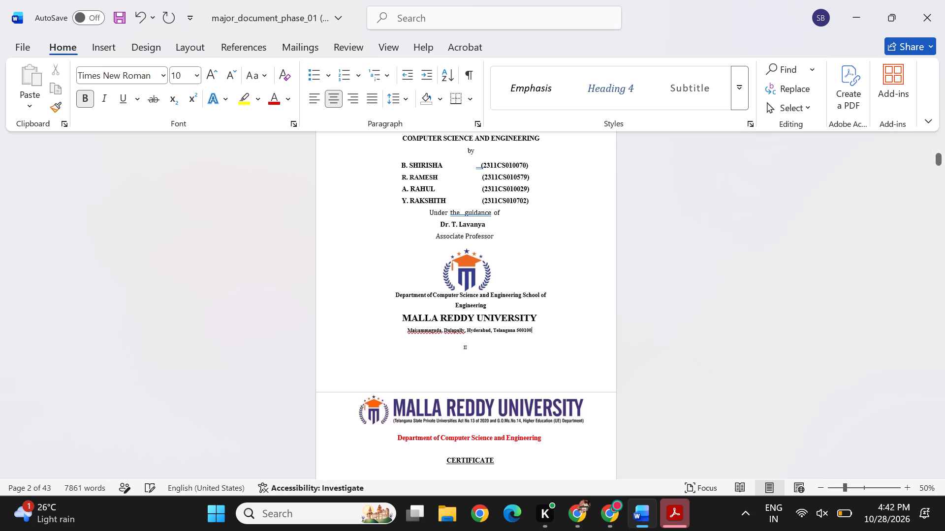
type("2026")
key("Return")
key("Return")
key("Return")
key("ctrl+z")
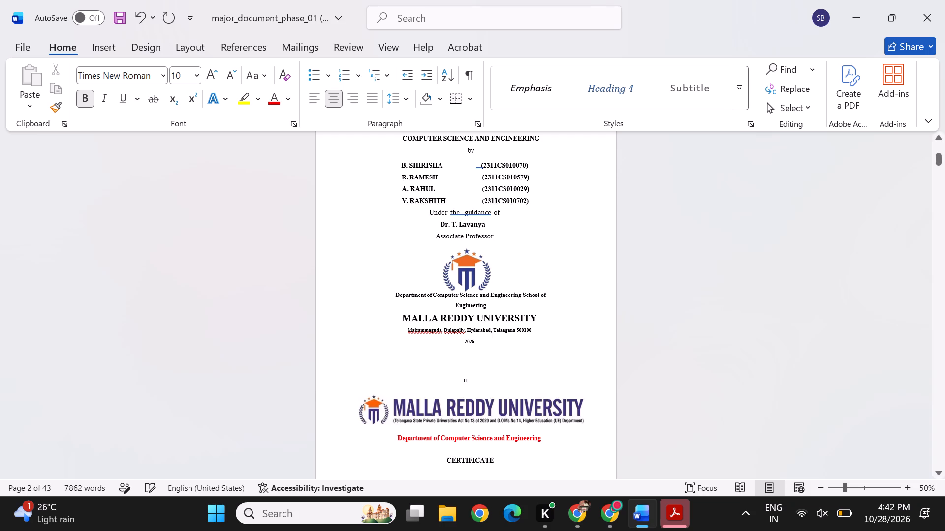
Set the font size of the year 2026 on the second title page to 12.
left_click_drag(485, 342, 449, 343)
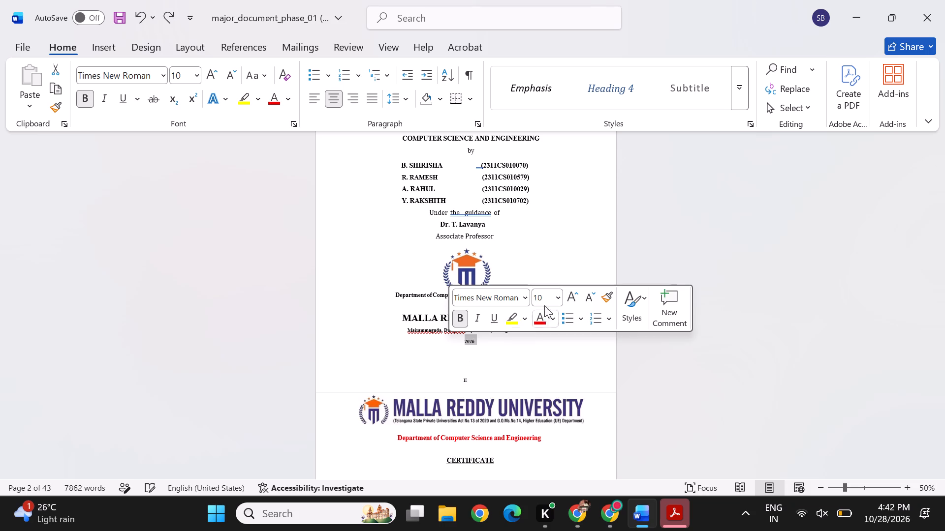
left_click(560, 298)
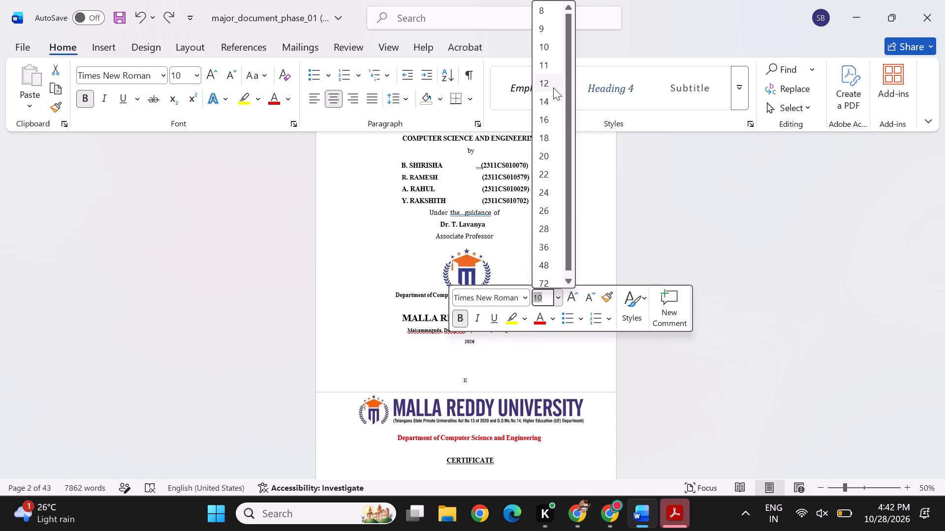
left_click(553, 88)
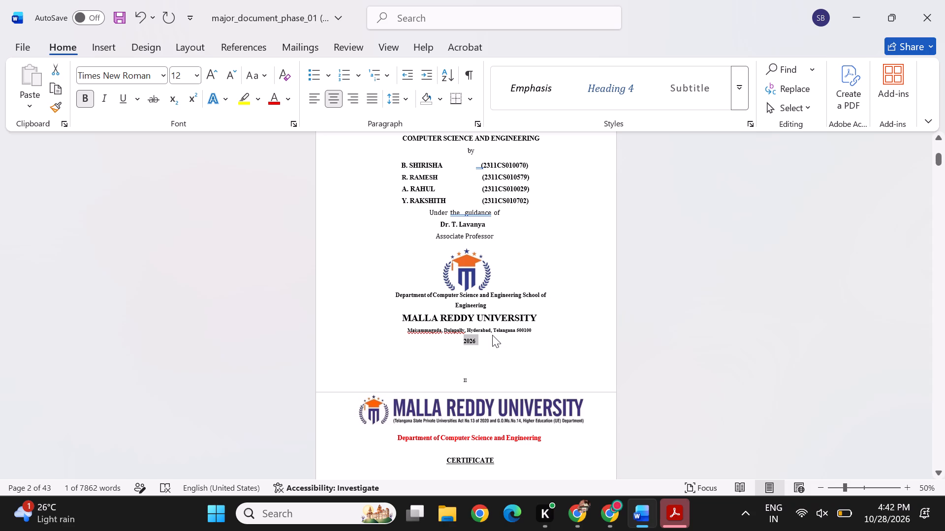
Compare the second title page with its PDF version and insert two blank lines above the university logo in Word.
left_click(492, 335)
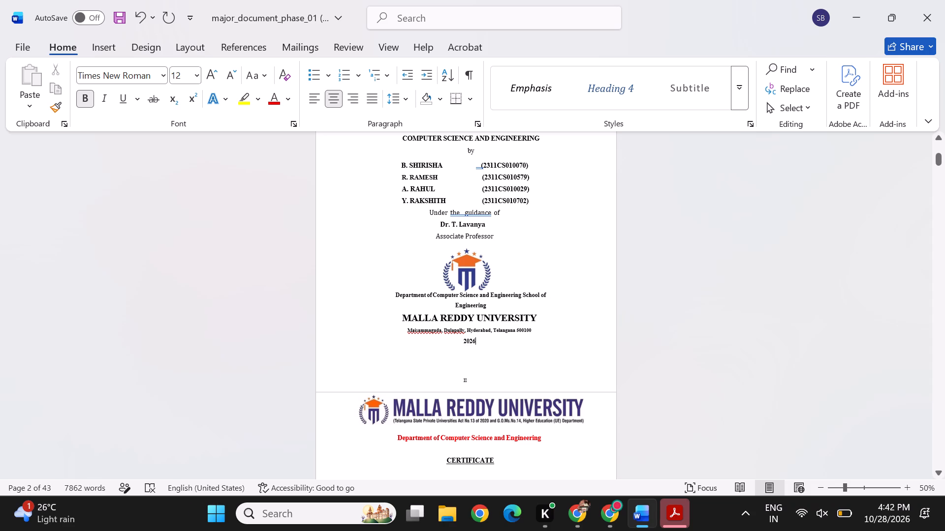
left_click(610, 517)
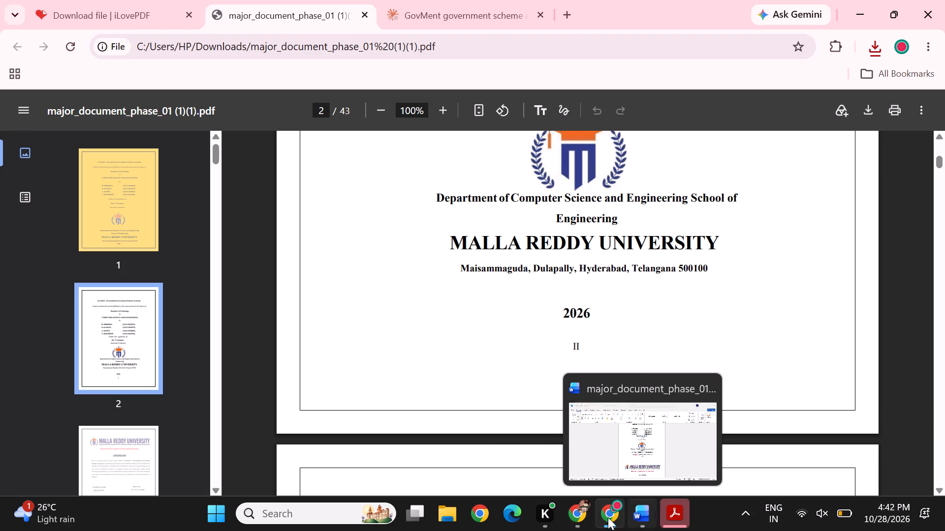
left_click(641, 514)
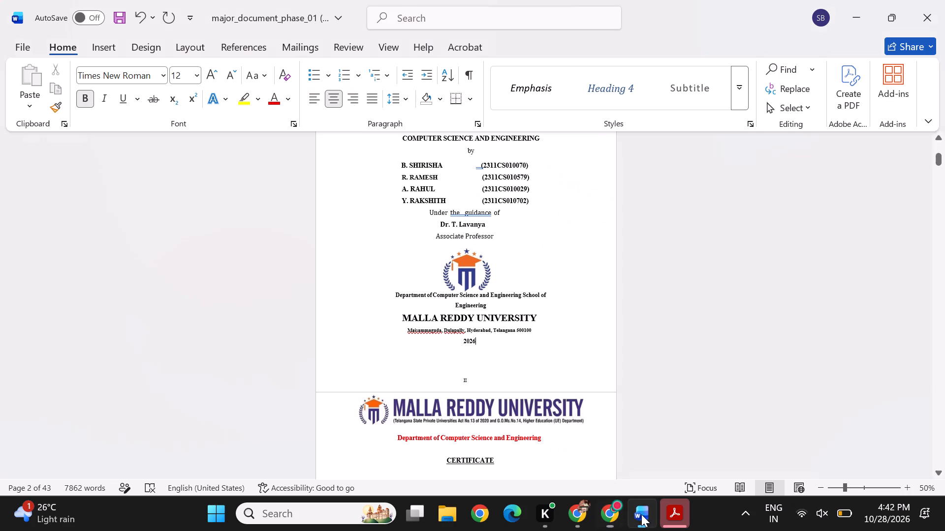
left_click(515, 281)
left_click(399, 286)
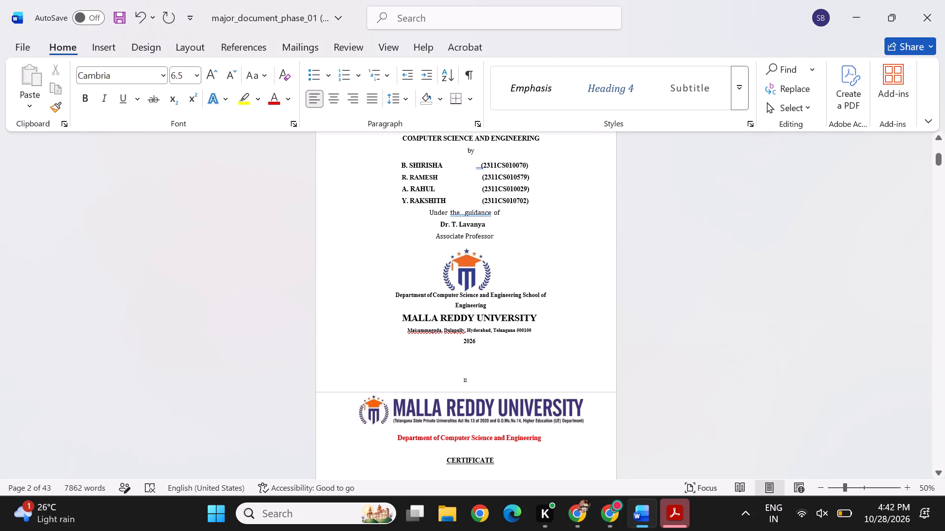
key("Return")
key("Return")
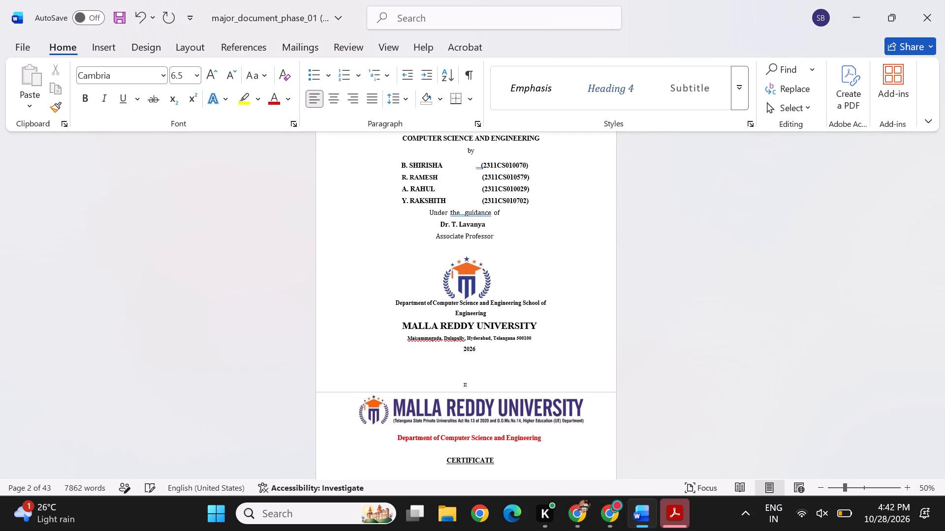
Insert a blank line between the logo and the department name on the second title page.
left_click(396, 303)
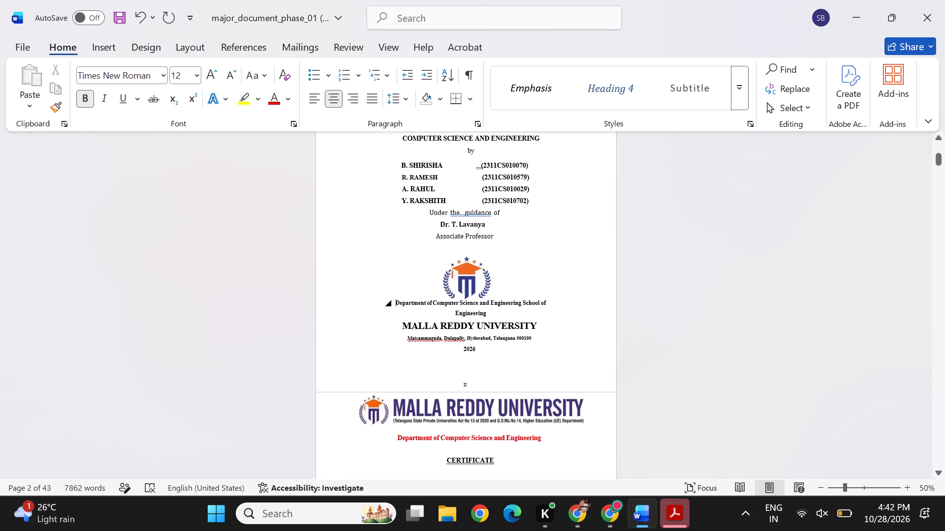
key("Return")
key("ctrl+z")
key("Return")
Delete one blank line below the year 2026 on the second title page and save the report.
left_click(471, 377)
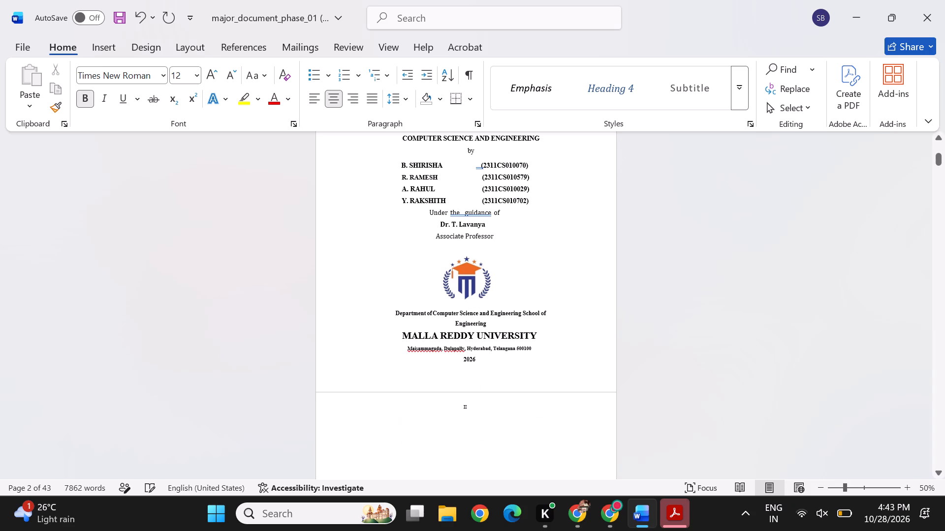
key("Delete")
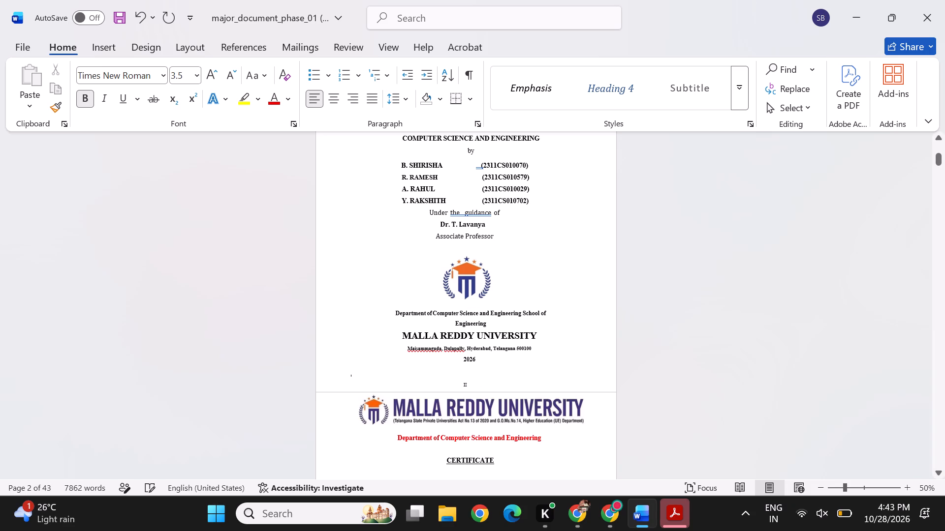
key("ctrl+s")
Compare the layout of the certificate page in the PDF with the Word report, continuing to the Word declaration page.
scroll(586, 339, "down", 1)
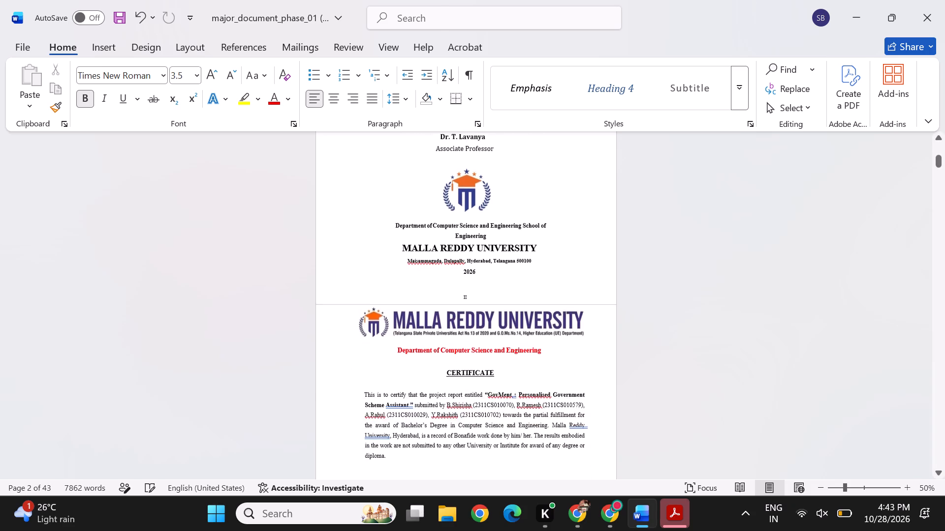
scroll(586, 339, "down", 1)
left_click(606, 511)
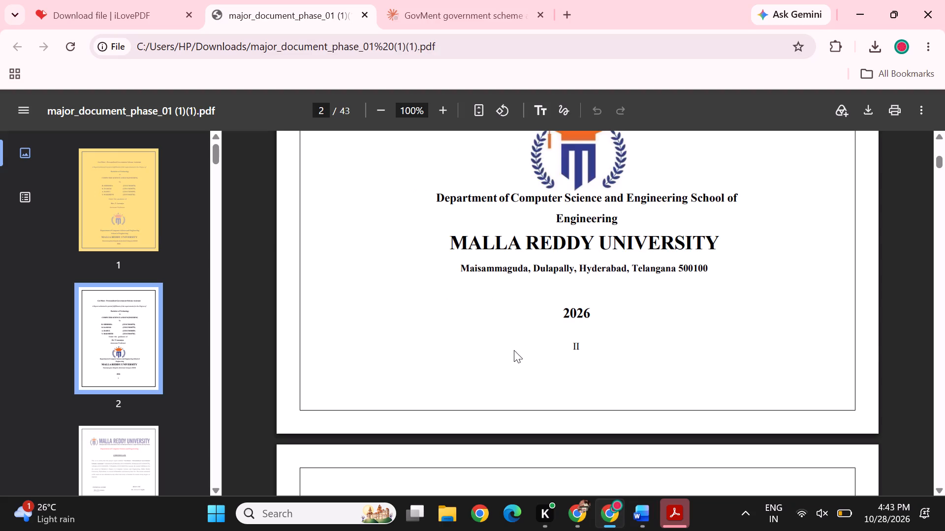
scroll(505, 372, "down", 2)
scroll(630, 317, "down", 1)
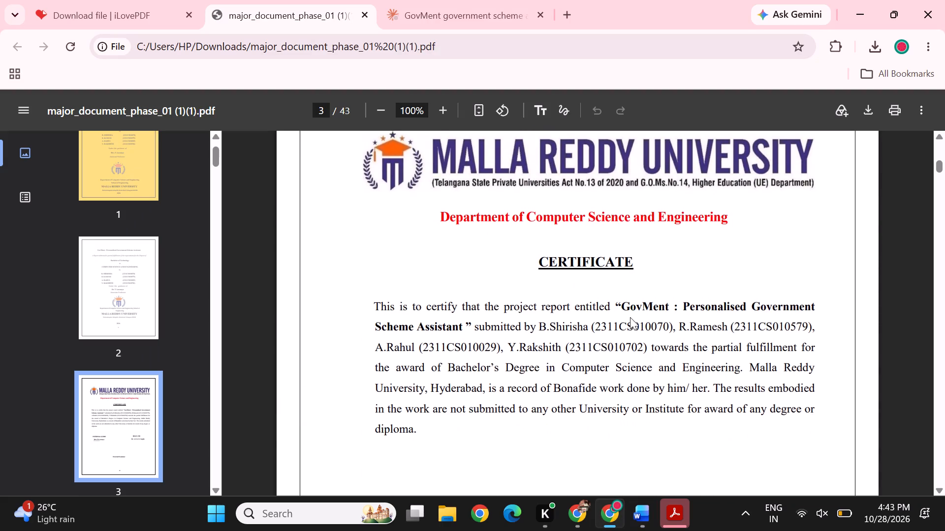
scroll(630, 317, "down", 1)
scroll(606, 398, "down", 2)
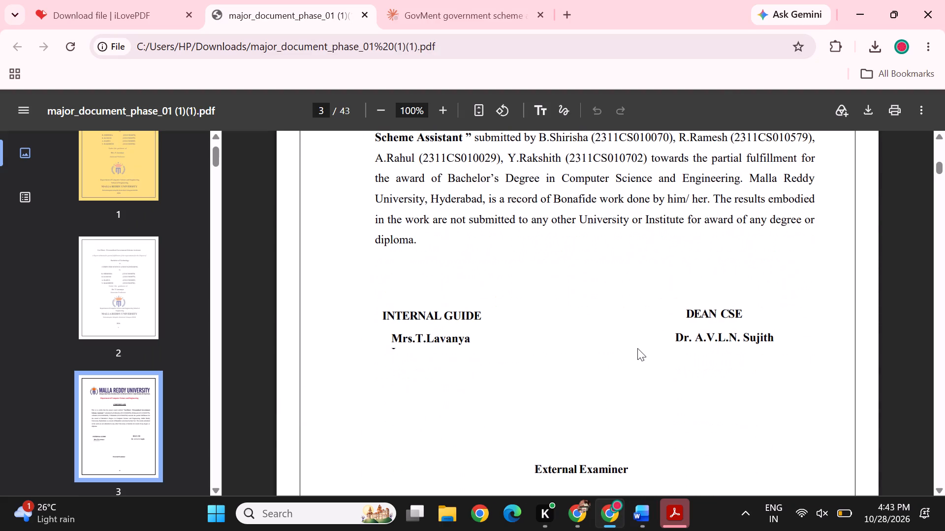
scroll(637, 348, "down", 3)
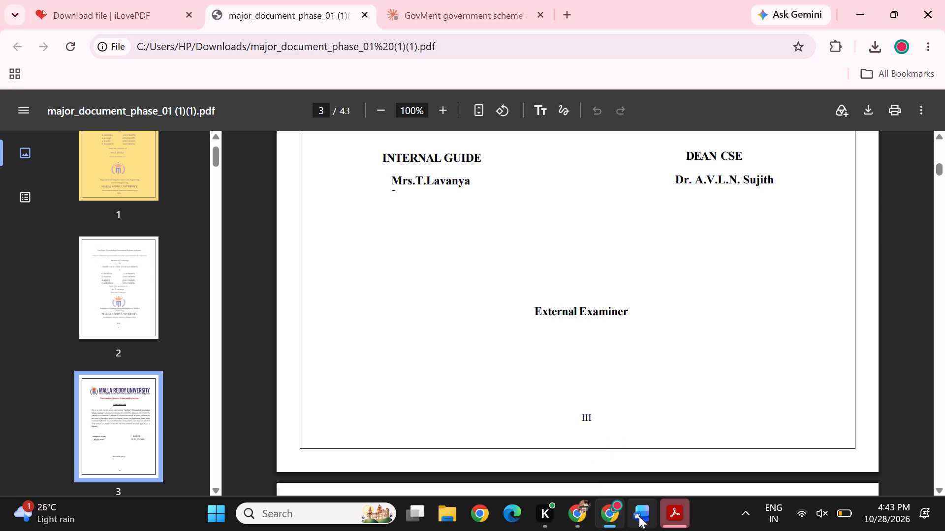
left_click(633, 459)
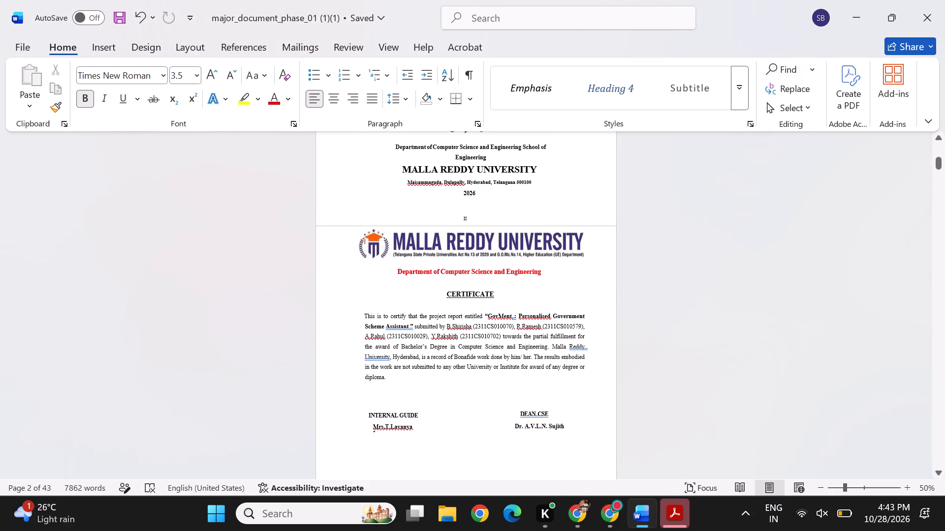
scroll(492, 293, "down", 1)
scroll(473, 358, "down", 1)
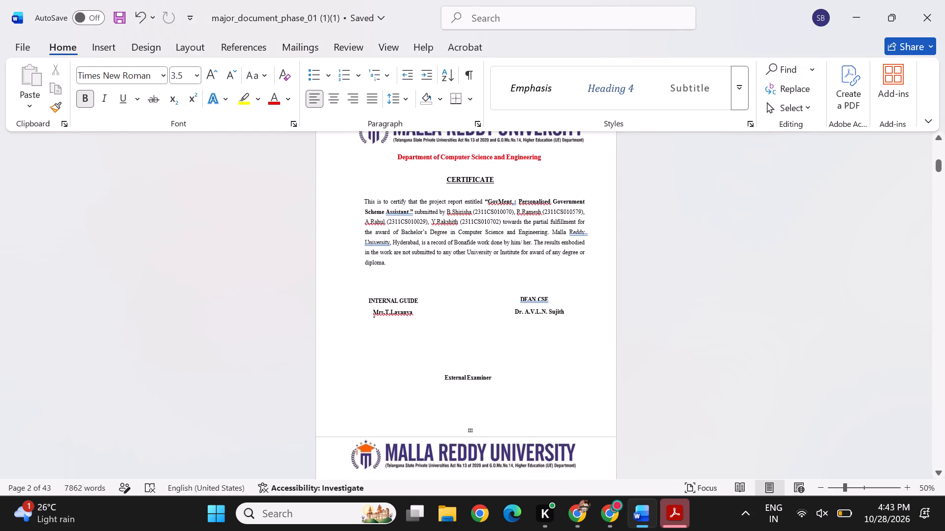
scroll(525, 411, "down", 2)
scroll(504, 443, "down", 1)
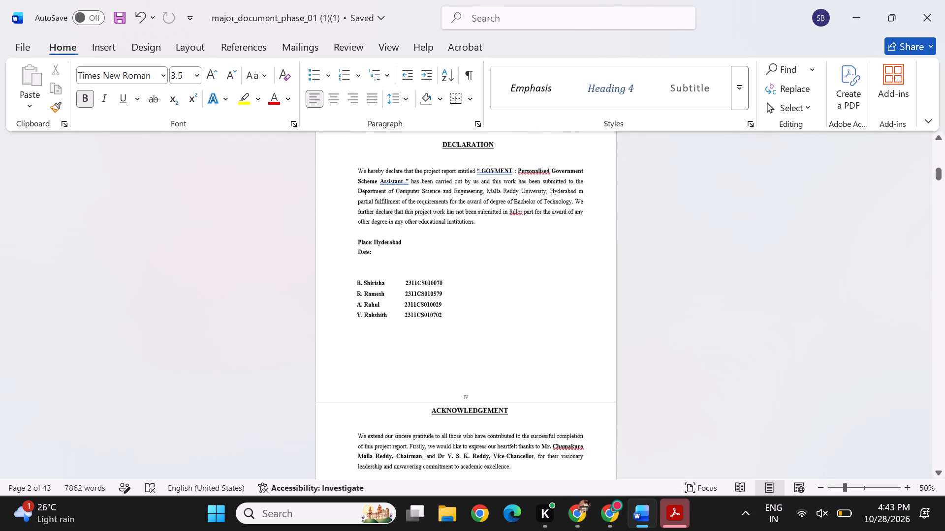
Switch to the PDF in Chrome and review the page layout from the declaration through section 1.6 Significance of the Project.
left_click(610, 517)
scroll(590, 336, "down", 1)
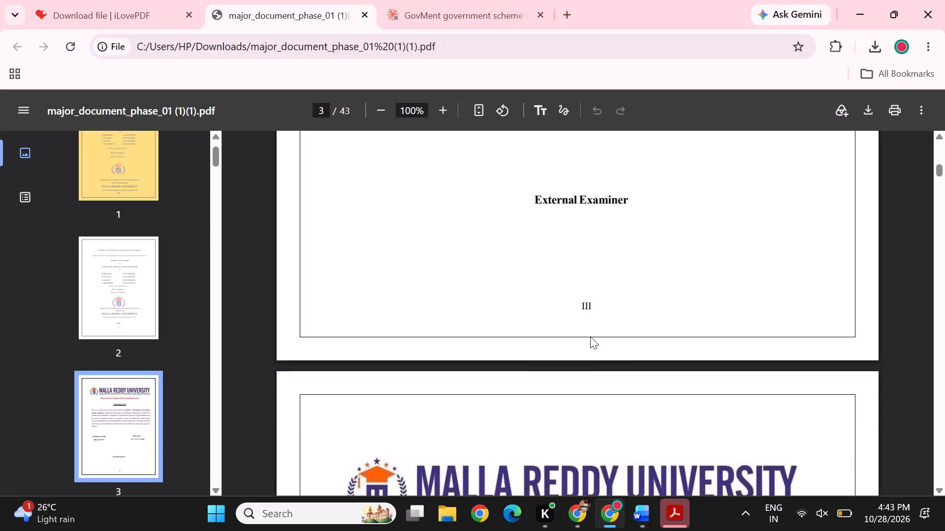
scroll(590, 336, "down", 4)
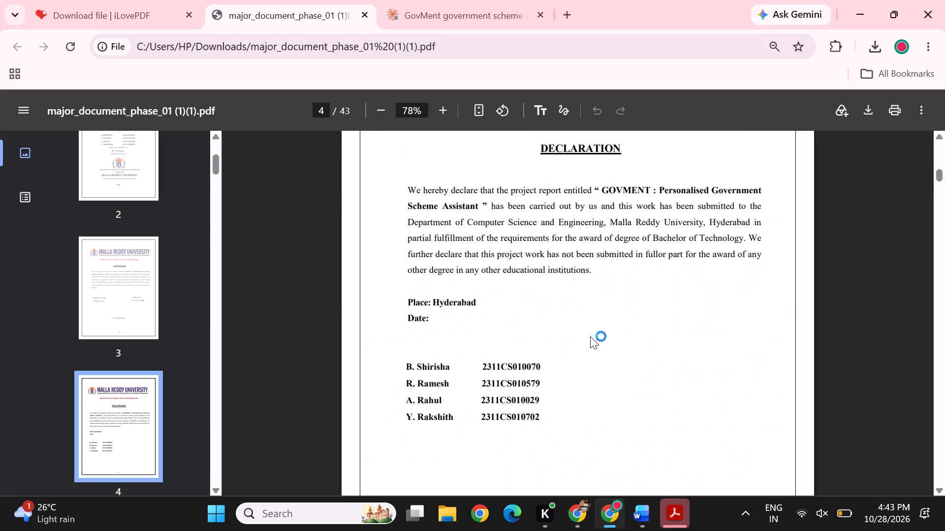
scroll(590, 336, "down", 1)
scroll(586, 393, "down", 1)
scroll(610, 359, "down", 3)
scroll(569, 412, "down", 1)
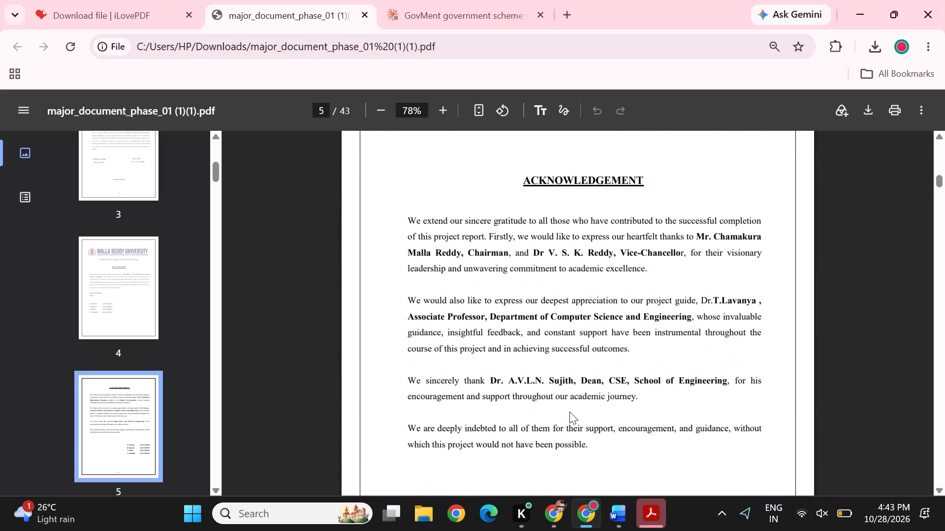
scroll(569, 412, "down", 4)
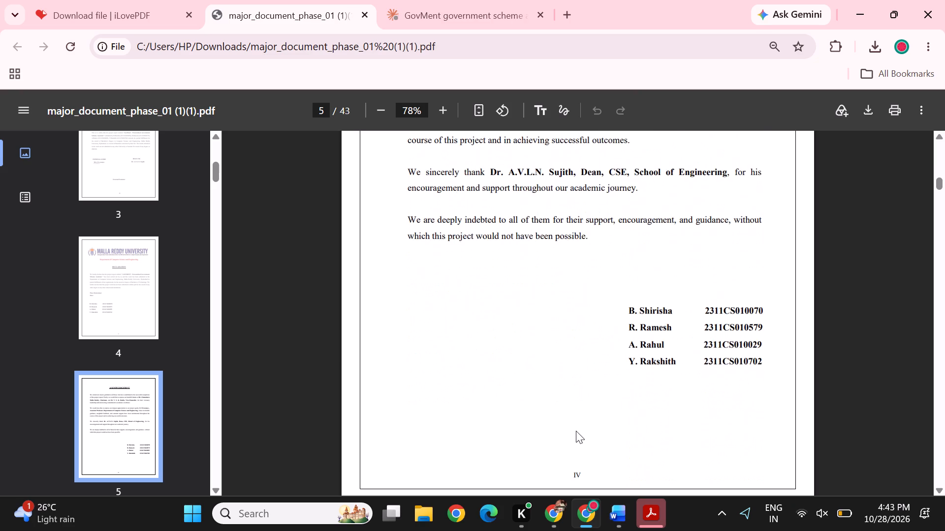
scroll(576, 431, "down", 3)
scroll(587, 368, "up", 2)
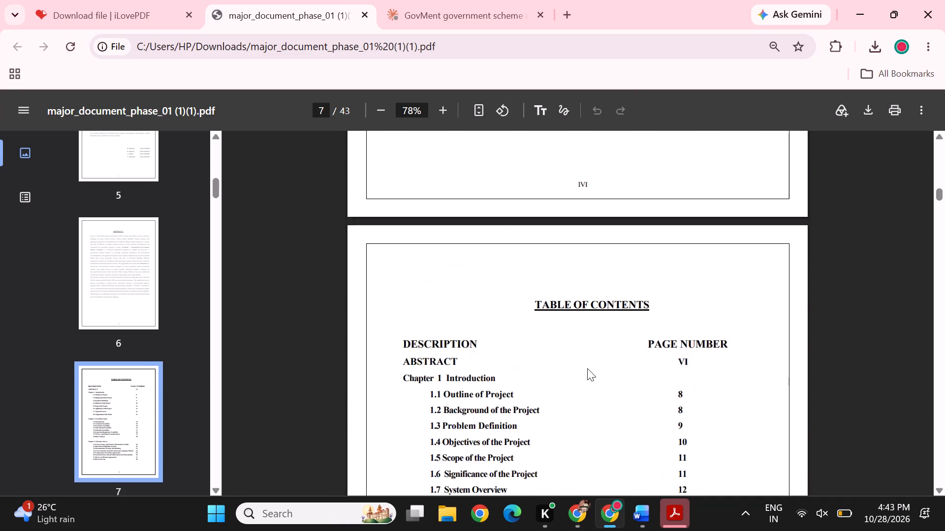
scroll(550, 385, "down", 6)
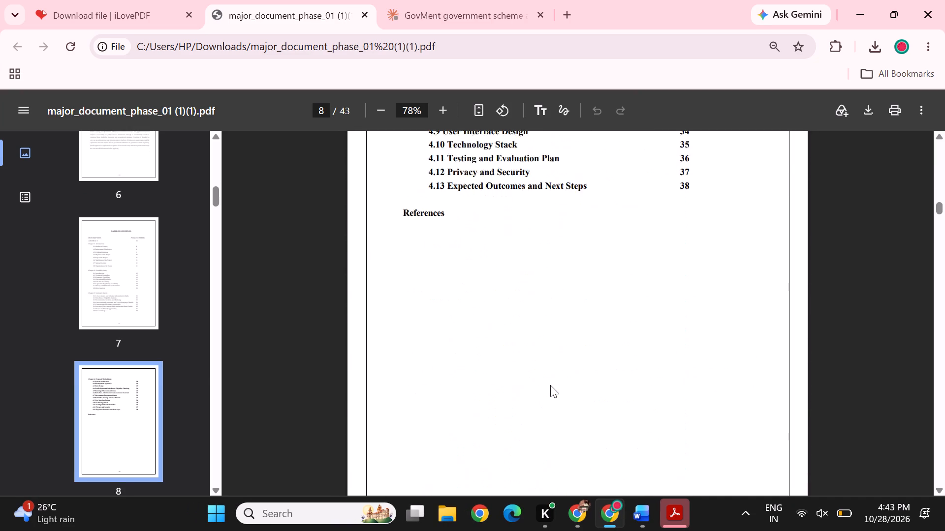
scroll(550, 385, "down", 5)
scroll(550, 385, "up", 1)
scroll(550, 385, "down", 3)
scroll(557, 428, "down", 2)
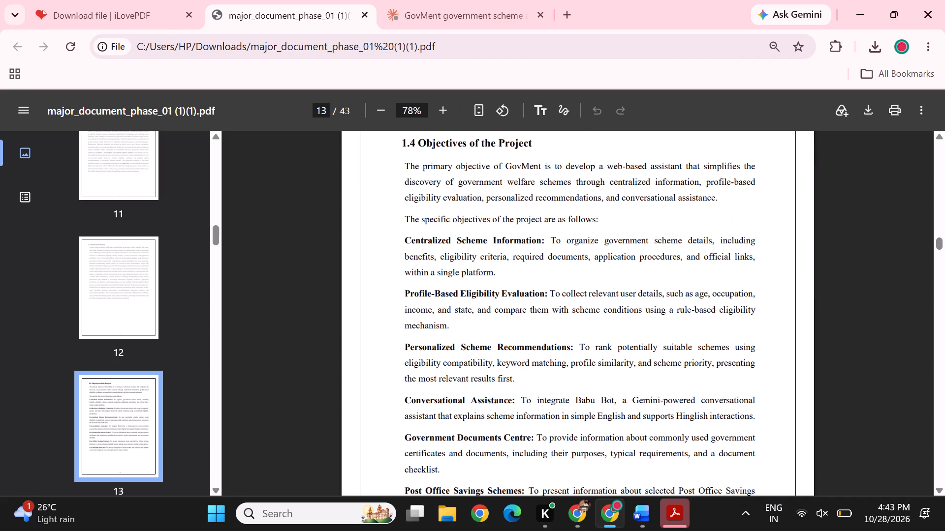
scroll(510, 310, "up", 4)
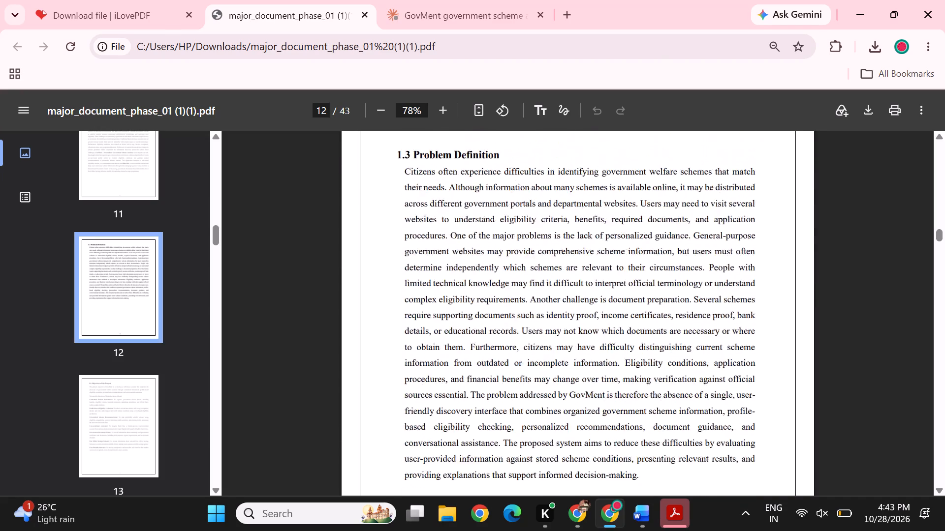
scroll(510, 310, "down", 1)
scroll(514, 358, "down", 1)
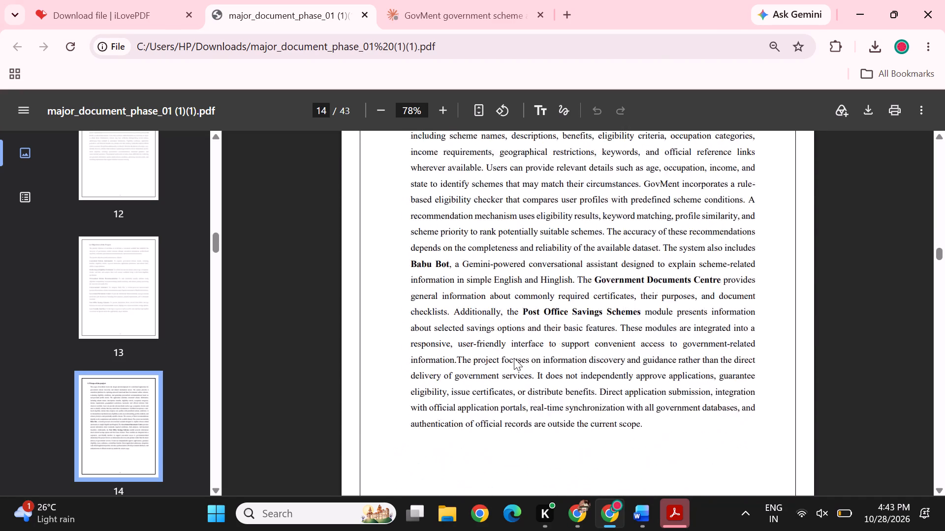
scroll(514, 358, "down", 1)
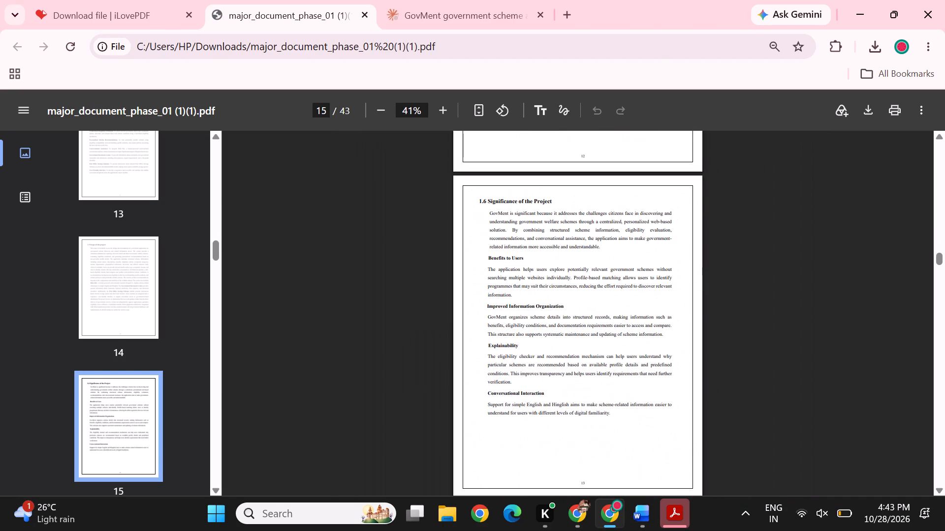
scroll(597, 404, "down", 1)
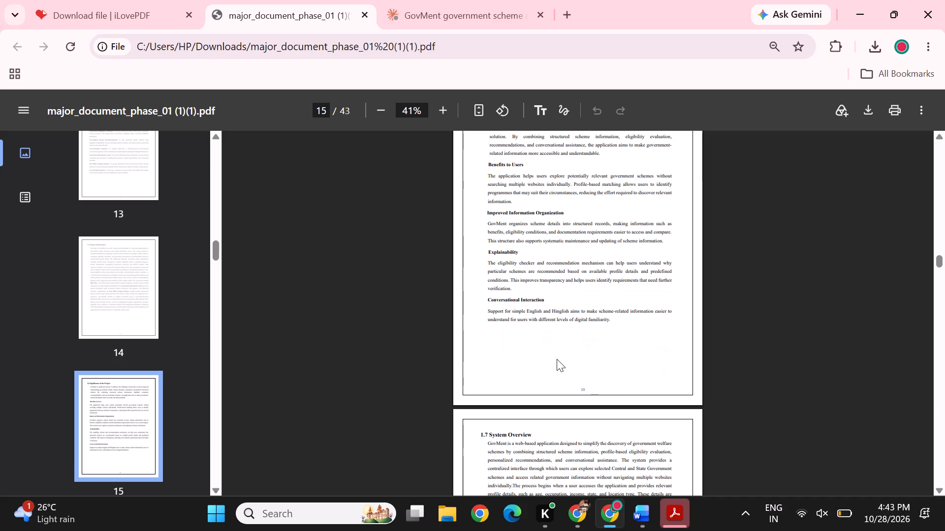
Return to the Word report and place the cursor in the blank space below the Conversational Interaction paragraph in section 1.6.
left_click(632, 515)
scroll(467, 398, "down", 1)
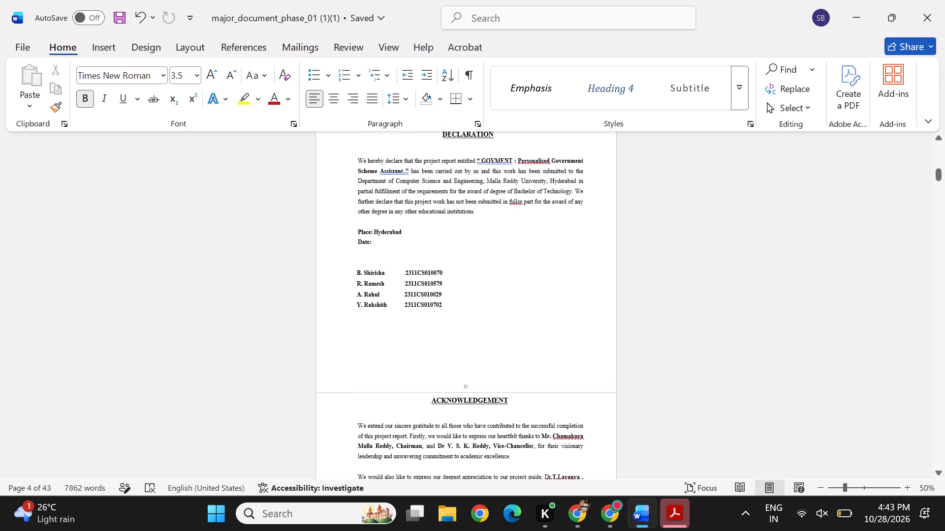
scroll(467, 398, "down", 3)
scroll(415, 408, "down", 2)
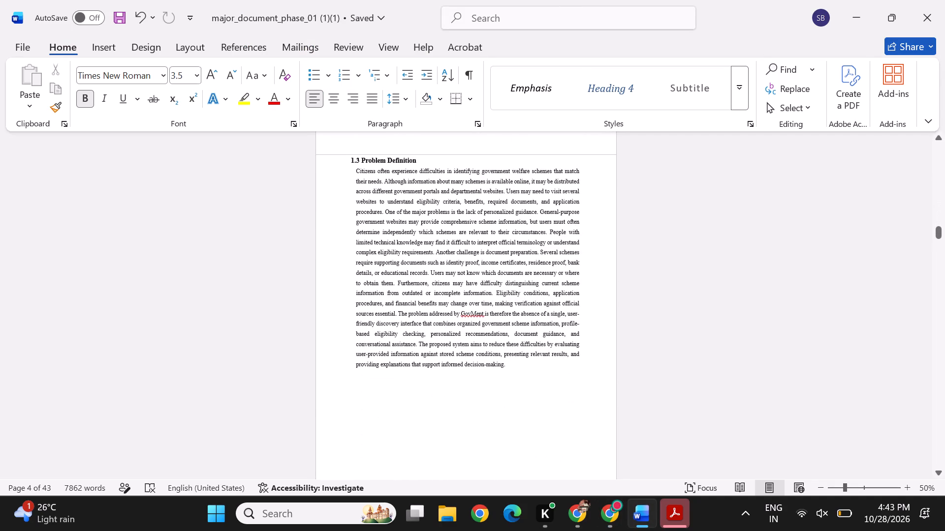
scroll(512, 417, "down", 2)
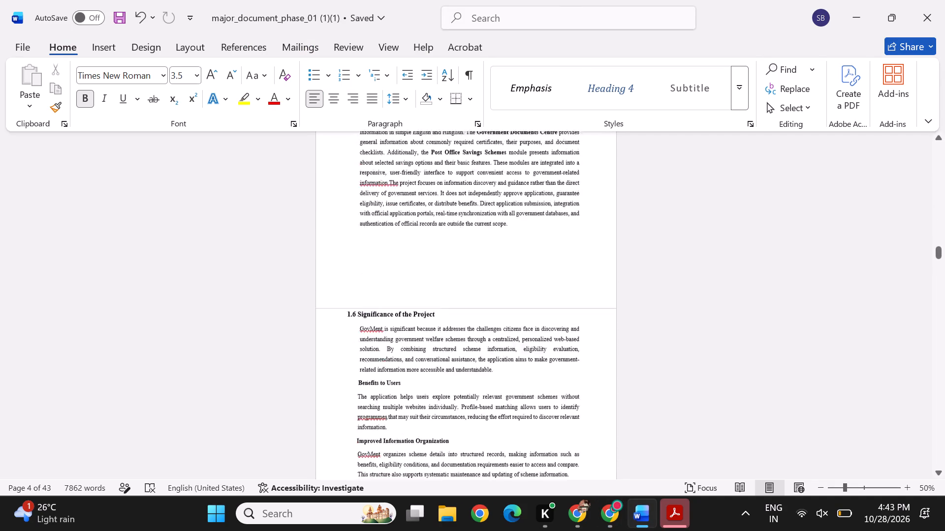
scroll(438, 406, "down", 1)
scroll(389, 408, "down", 1)
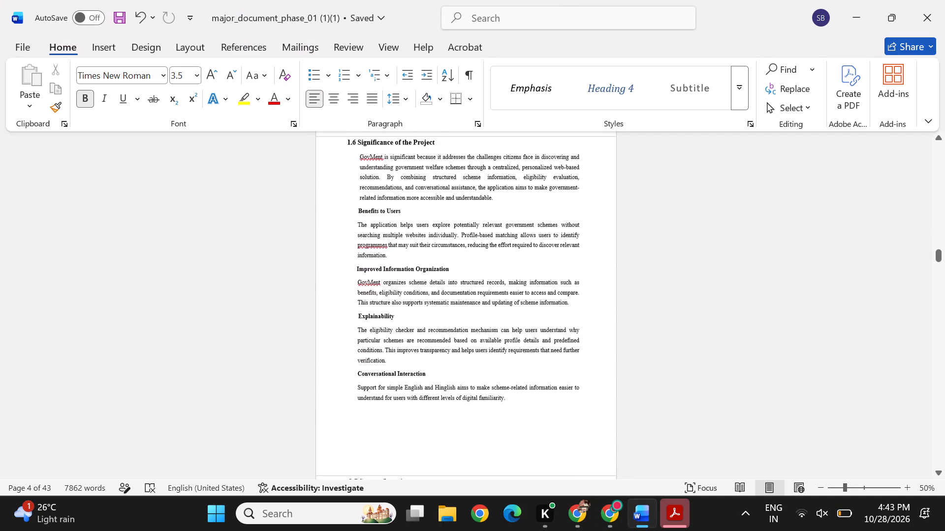
scroll(456, 435, "down", 1)
left_click(413, 381)
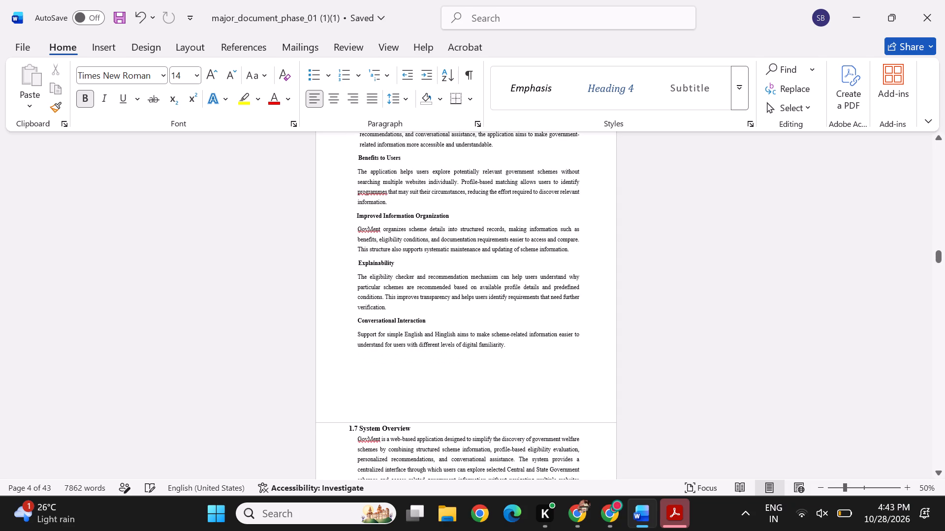